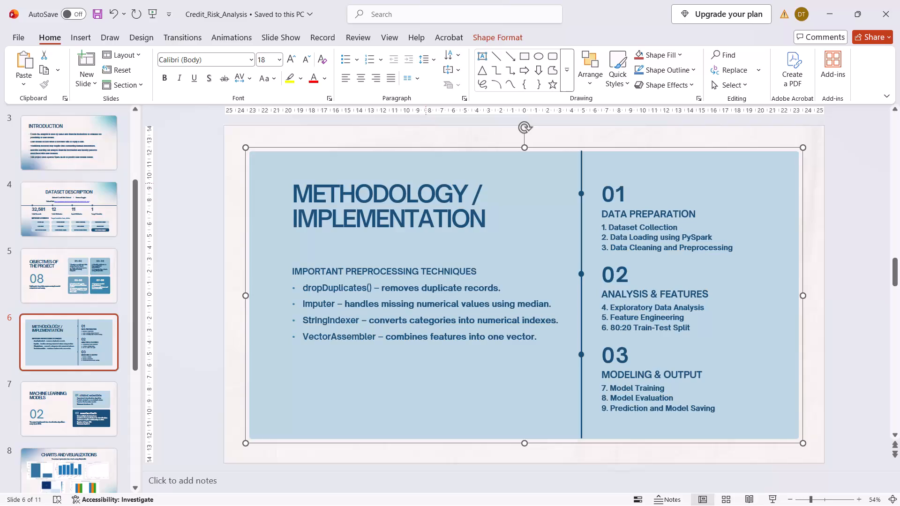
Delete the three numbered items under the DATA PREPARATION heading, including the leftover list number.
{"action": "left_click", "coordinate": [646, 249]}
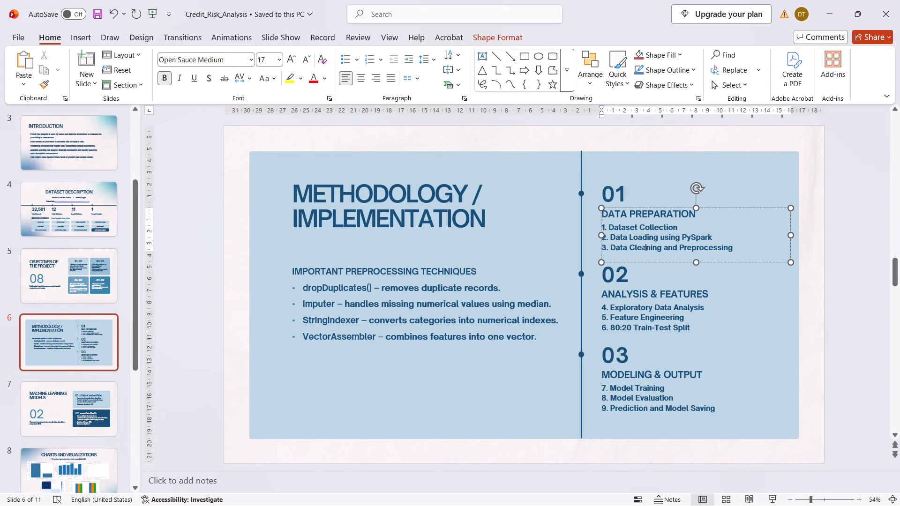
{"action": "left_click", "coordinate": [723, 247]}
{"action": "left_click_drag", "start_coordinate": [730, 247], "coordinate": [610, 226]}
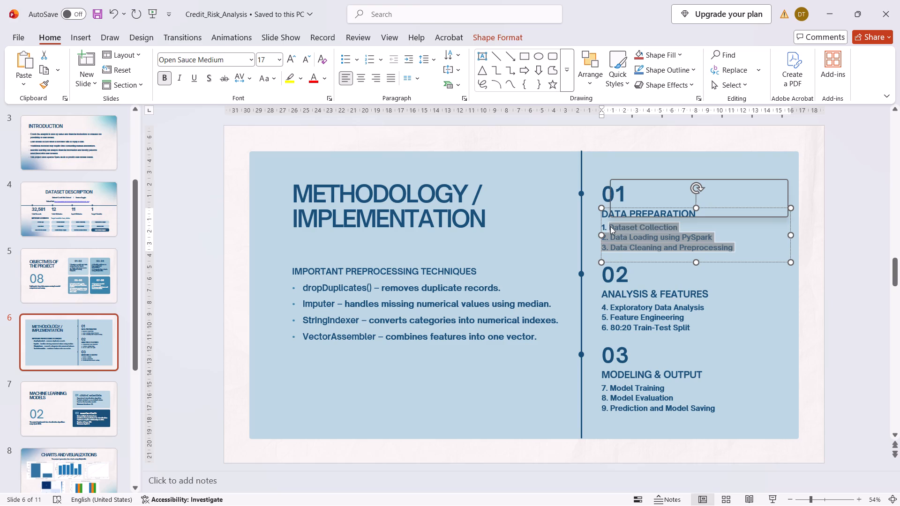
{"action": "key", "text": "BackSpace"}
{"action": "key", "text": "BackSpace"}
{"action": "left_click", "coordinate": [627, 181]}
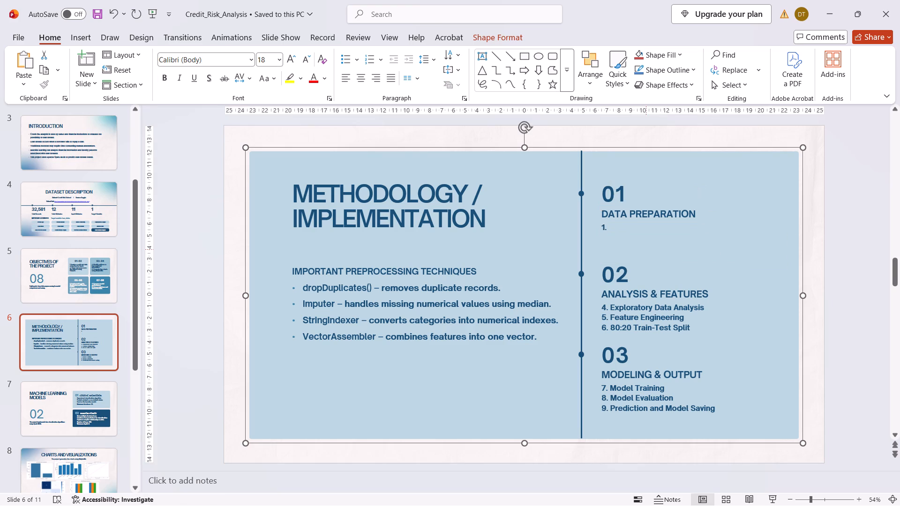
{"action": "left_click", "coordinate": [630, 227]}
{"action": "key", "text": "BackSpace"}
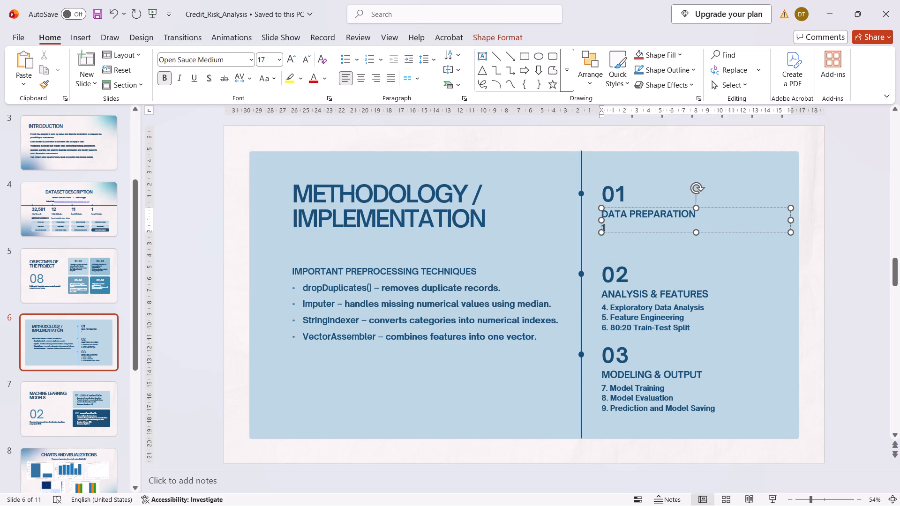
{"action": "key", "text": "BackSpace"}
{"action": "left_click", "coordinate": [630, 227]}
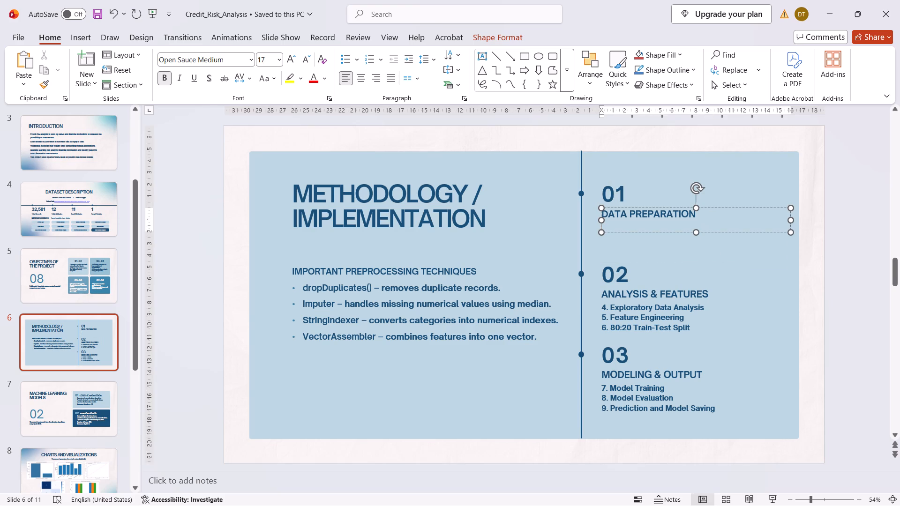
Delete the three numbered items under the ANALYSIS & FEATURES heading.
{"action": "left_click", "coordinate": [688, 319]}
{"action": "left_click_drag", "start_coordinate": [693, 327], "coordinate": [592, 307]}
{"action": "key", "text": "BackSpace"}
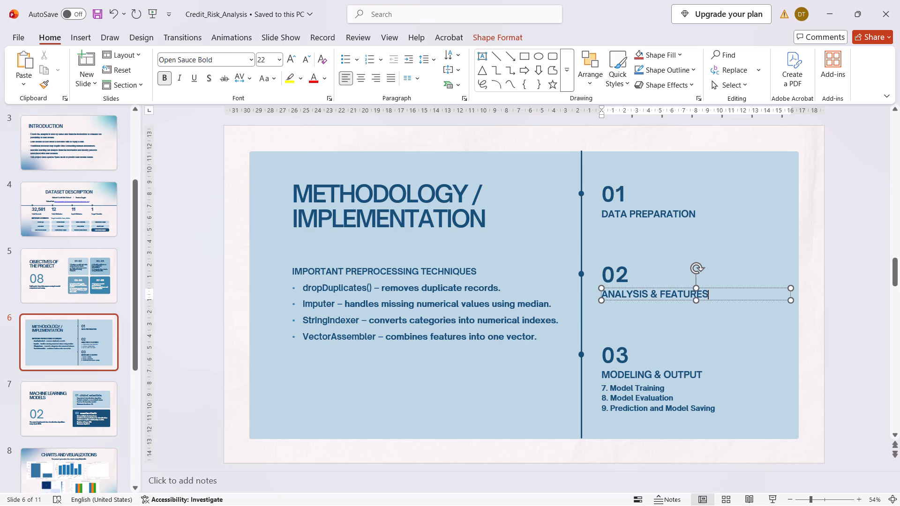
Delete the three numbered items under the MODELING & OUTPUT heading, leaving only the heading.
{"action": "left_click", "coordinate": [641, 398]}
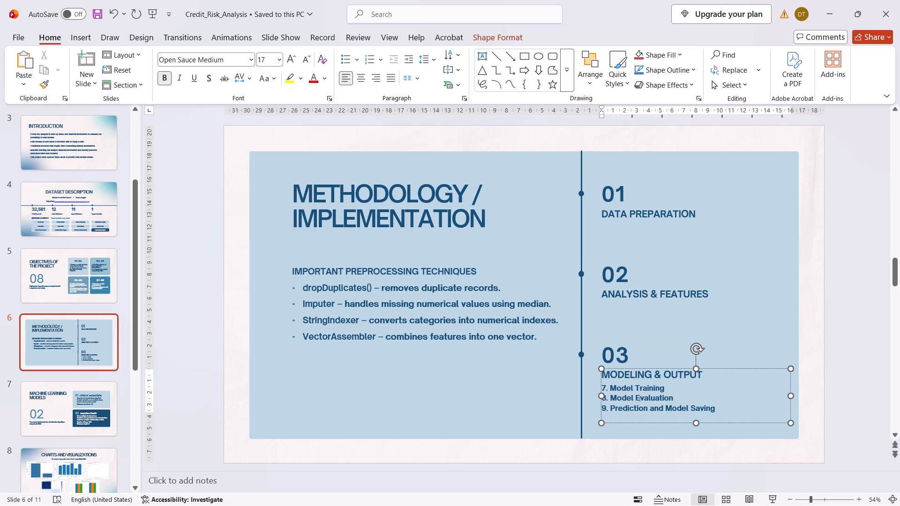
{"action": "left_click", "coordinate": [716, 411]}
{"action": "left_click", "coordinate": [725, 404]}
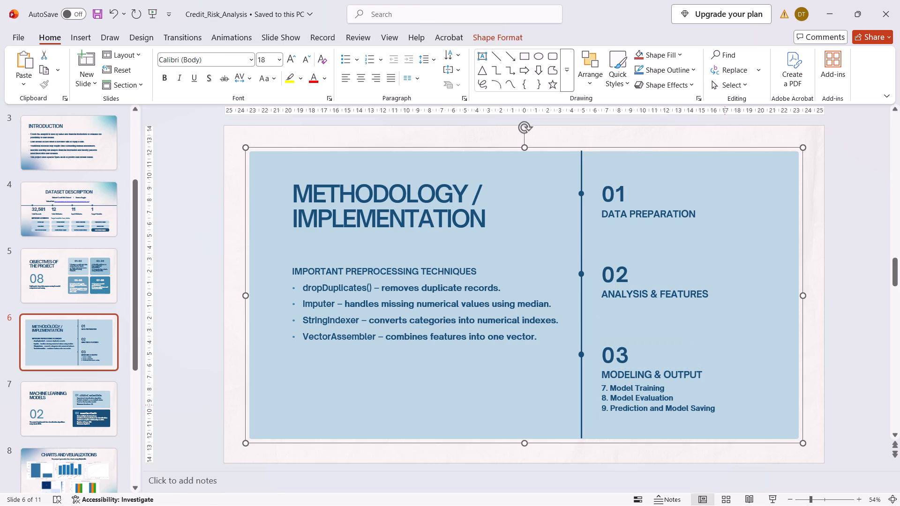
{"action": "left_click", "coordinate": [686, 395]}
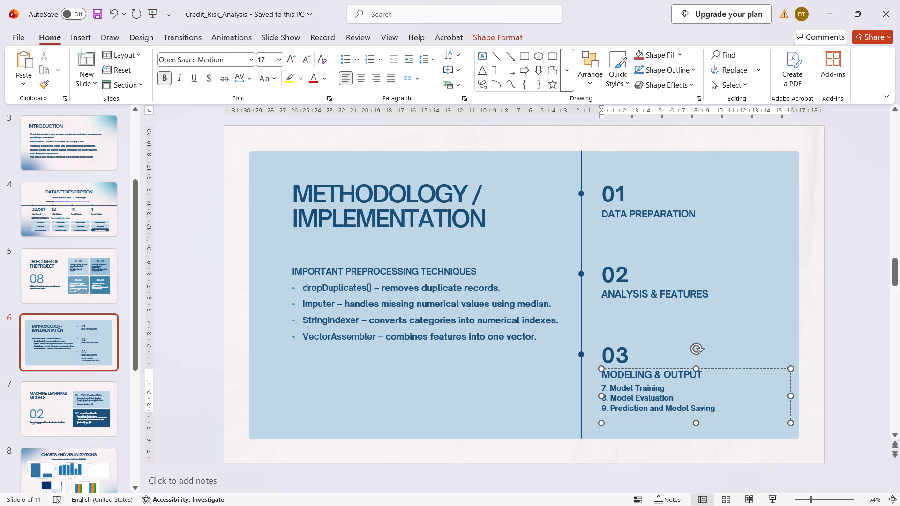
{"action": "left_click_drag", "start_coordinate": [714, 408], "coordinate": [617, 389]}
{"action": "type", "text": "\\\\"}
{"action": "key", "text": "BackSpace"}
{"action": "key", "text": "BackSpace"}
{"action": "key", "text": "BackSpace"}
{"action": "key", "text": "BackSpace"}
{"action": "key", "text": "BackSpace"}
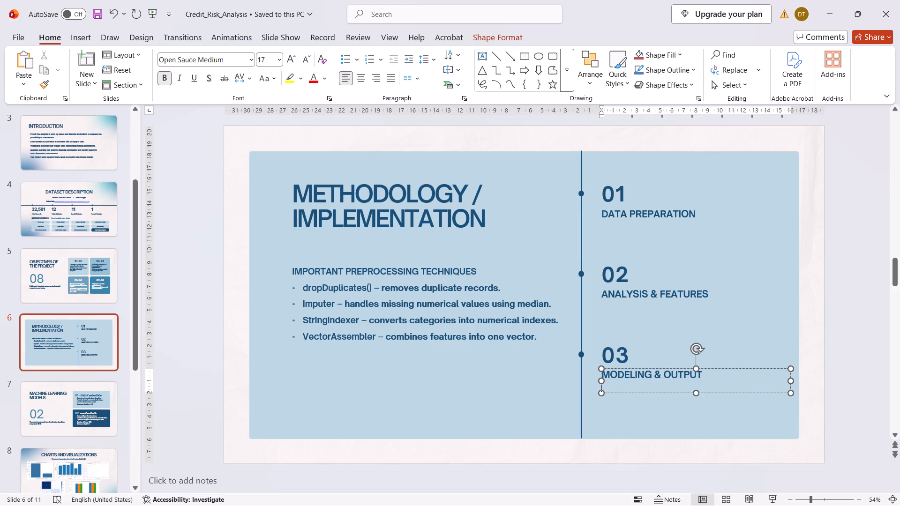
{"action": "key", "text": "BackSpace"}
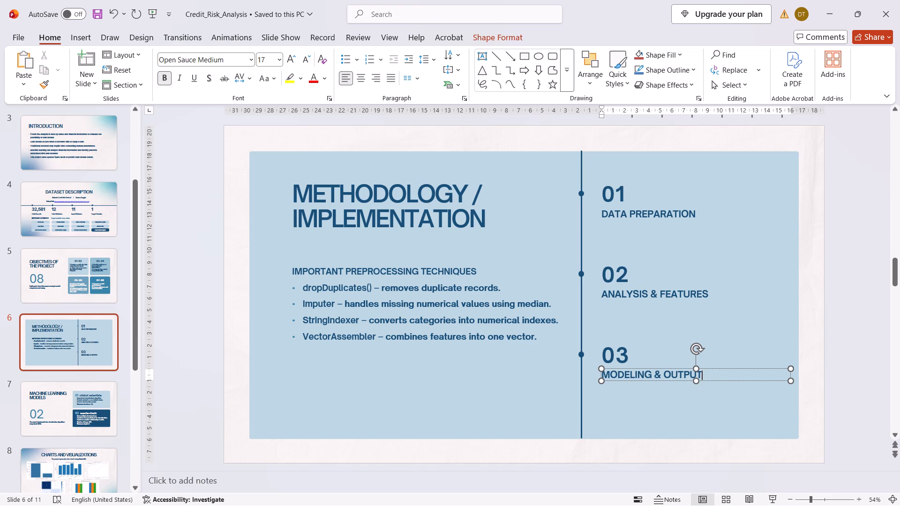
Move the number 03 and its MODELING & OUTPUT heading up closer to section 02, with their left edges aligned.
{"action": "left_click", "coordinate": [653, 368]}
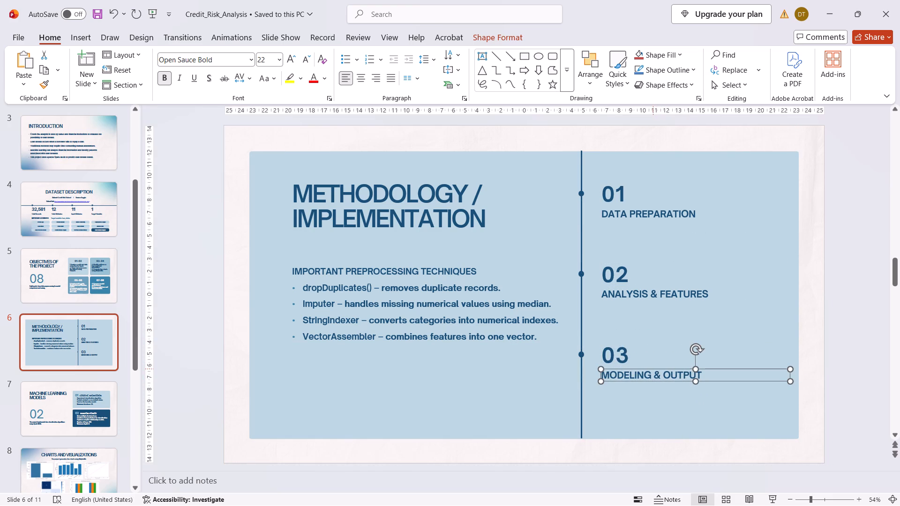
{"action": "left_click", "coordinate": [607, 350]}
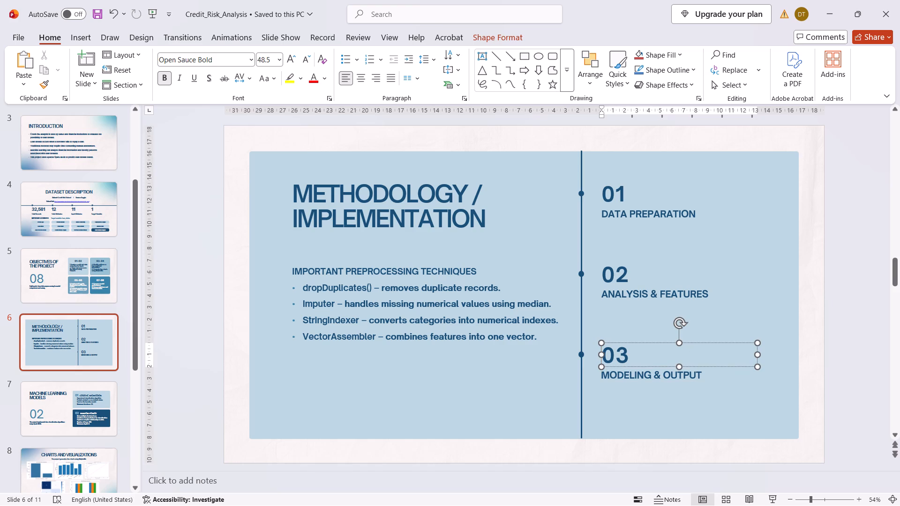
{"action": "left_click_drag", "start_coordinate": [619, 341], "coordinate": [615, 322]}
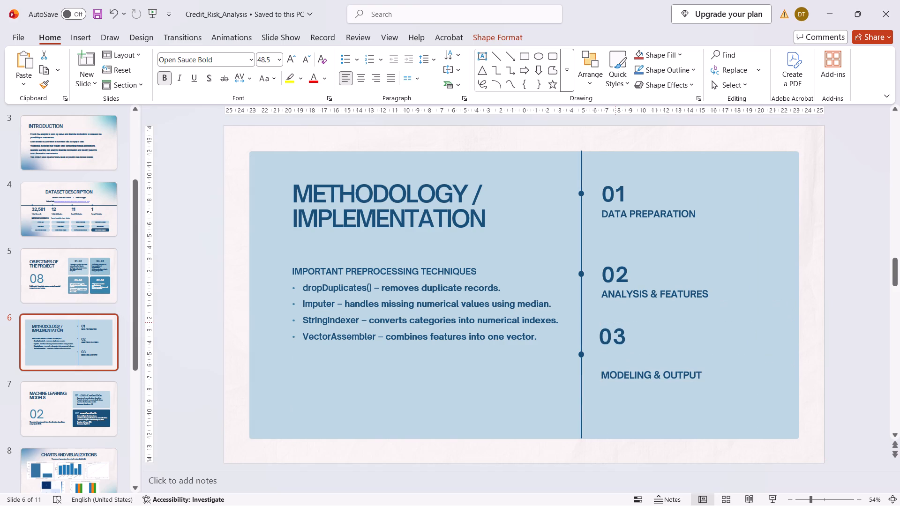
{"action": "left_click_drag", "start_coordinate": [615, 322], "coordinate": [620, 322]}
{"action": "left_click_drag", "start_coordinate": [620, 322], "coordinate": [621, 322]}
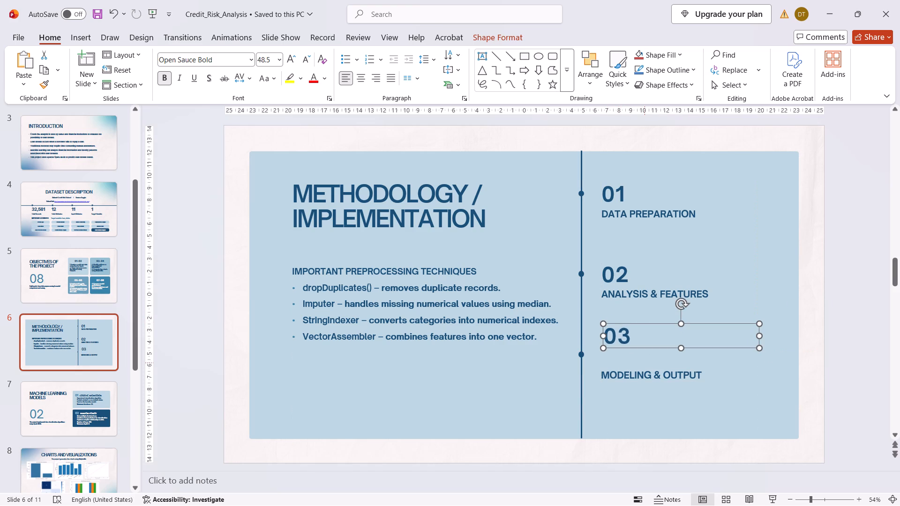
{"action": "left_click", "coordinate": [644, 374]}
{"action": "left_click_drag", "start_coordinate": [647, 369], "coordinate": [656, 361]}
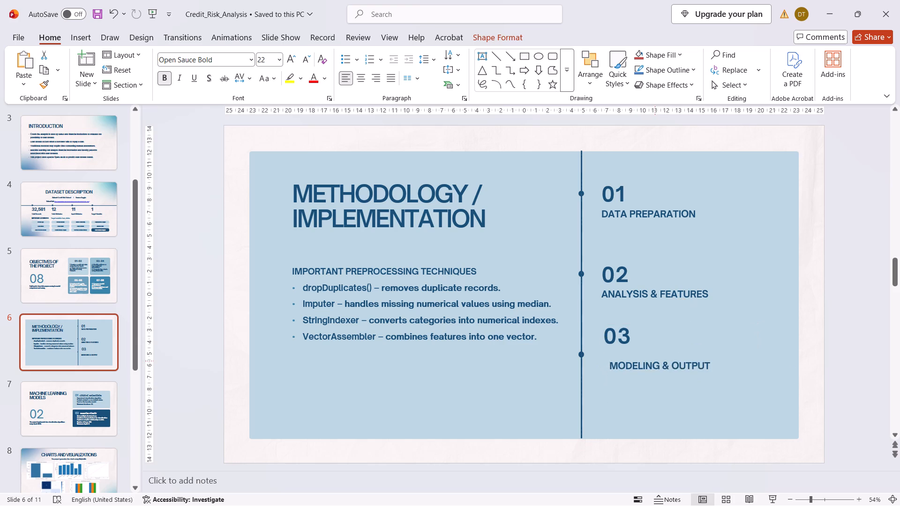
{"action": "left_click_drag", "start_coordinate": [656, 361], "coordinate": [649, 355]}
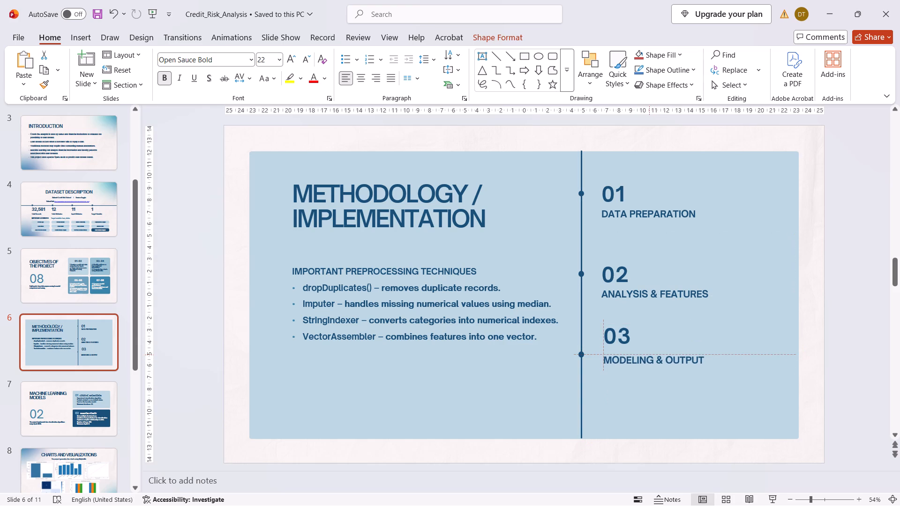
{"action": "left_click_drag", "start_coordinate": [649, 355], "coordinate": [651, 355]}
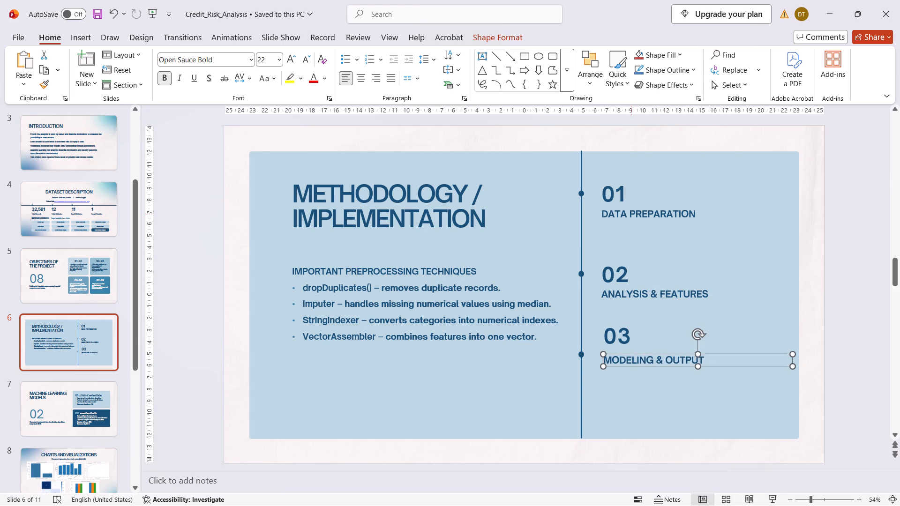
Move the DATA PREPARATION heading and its number 01 down closer to section 02.
{"action": "left_click", "coordinate": [630, 214]}
{"action": "left_click", "coordinate": [637, 209]}
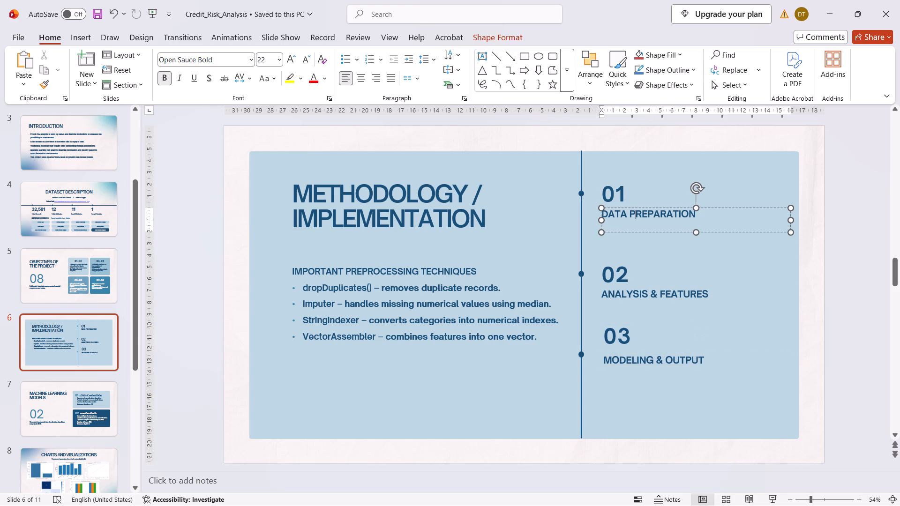
{"action": "left_click_drag", "start_coordinate": [638, 208], "coordinate": [638, 230]}
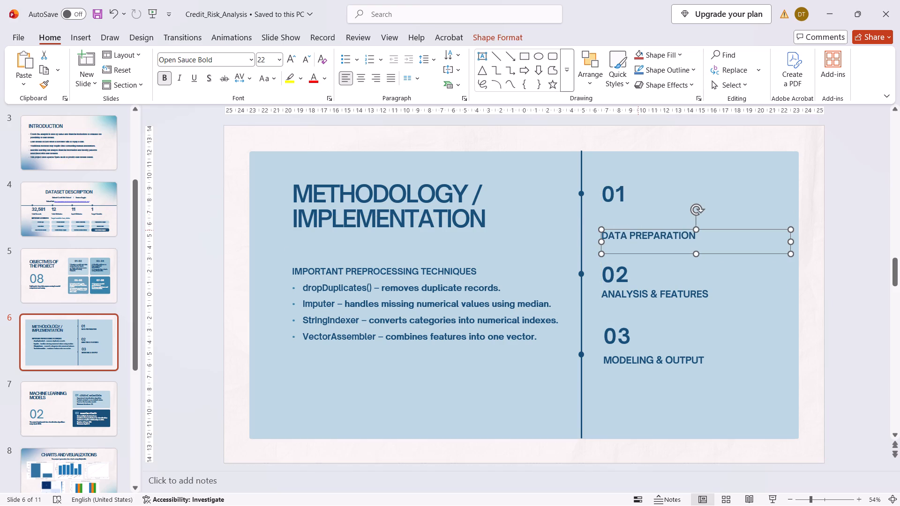
{"action": "left_click", "coordinate": [620, 199]}
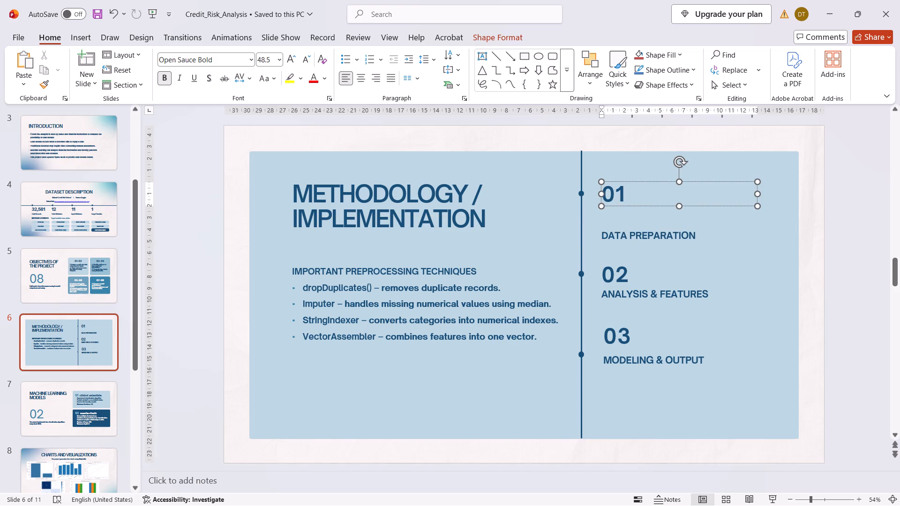
{"action": "left_click_drag", "start_coordinate": [615, 182], "coordinate": [612, 207]}
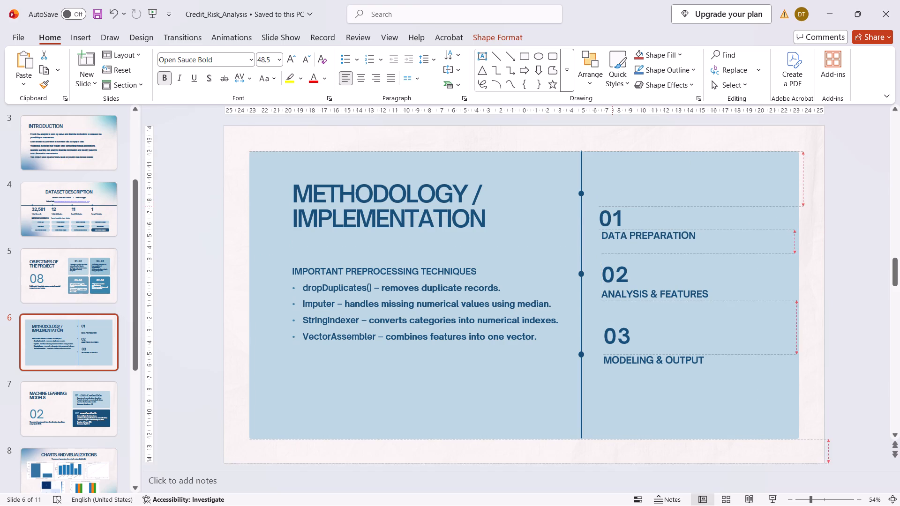
{"action": "left_click_drag", "start_coordinate": [612, 207], "coordinate": [614, 196]}
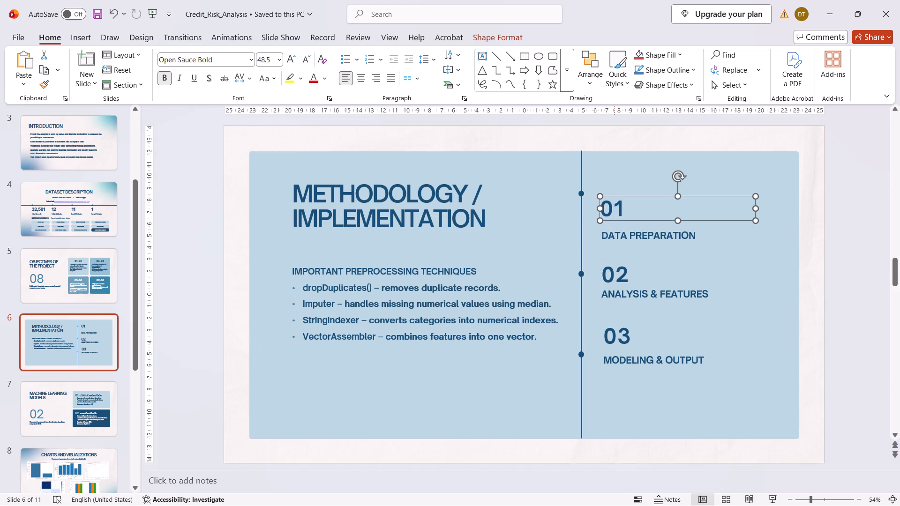
{"action": "left_click", "coordinate": [684, 287]}
{"action": "left_click", "coordinate": [743, 314]}
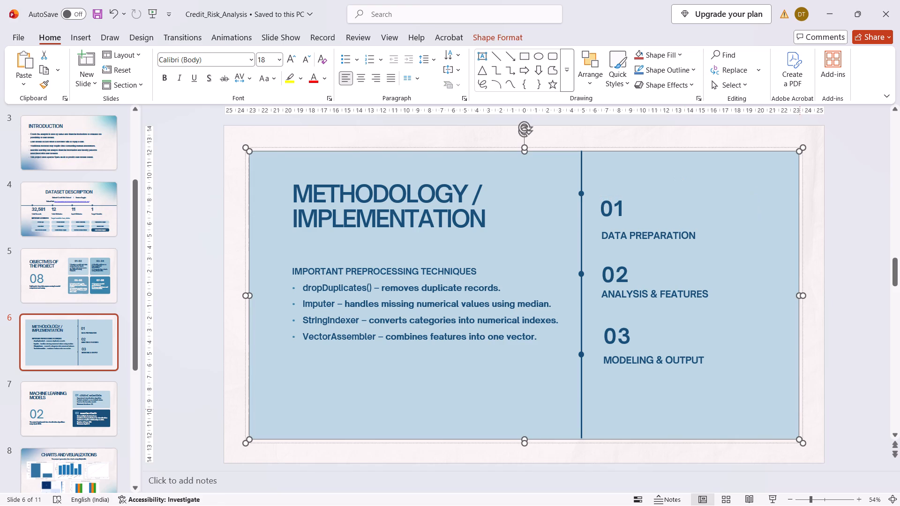
{"action": "left_click", "coordinate": [865, 396]}
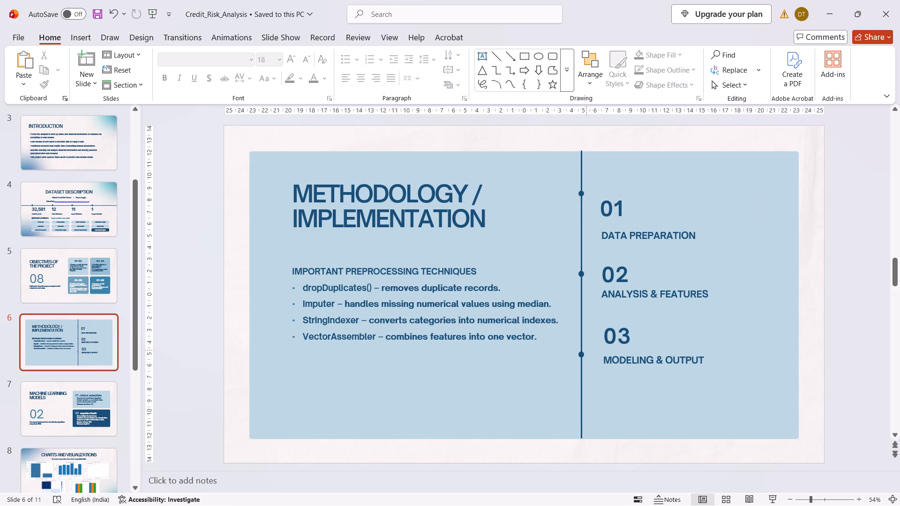
Set the font size of all text in the IMPORTANT PREPROCESSING TECHNIQUES text box to 22.
{"action": "left_click", "coordinate": [435, 309]}
{"action": "key", "text": "ctrl+a"}
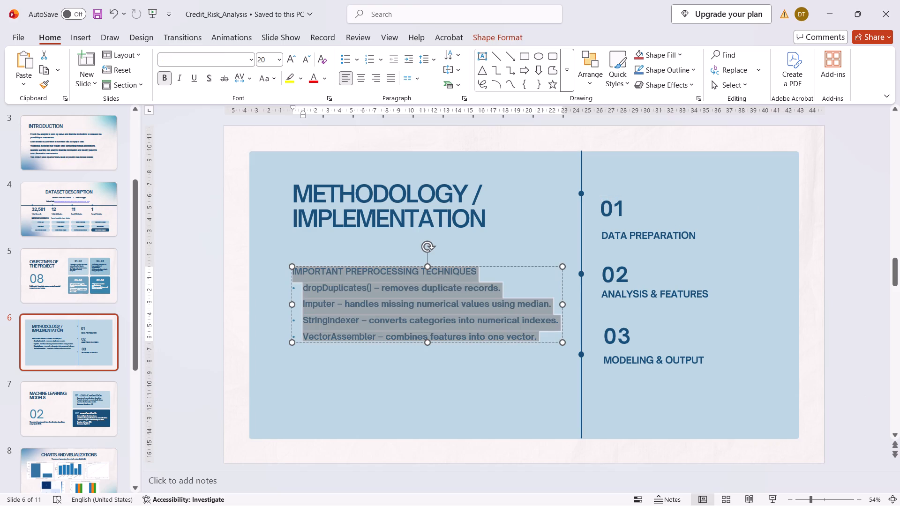
{"action": "left_click", "coordinate": [282, 61]}
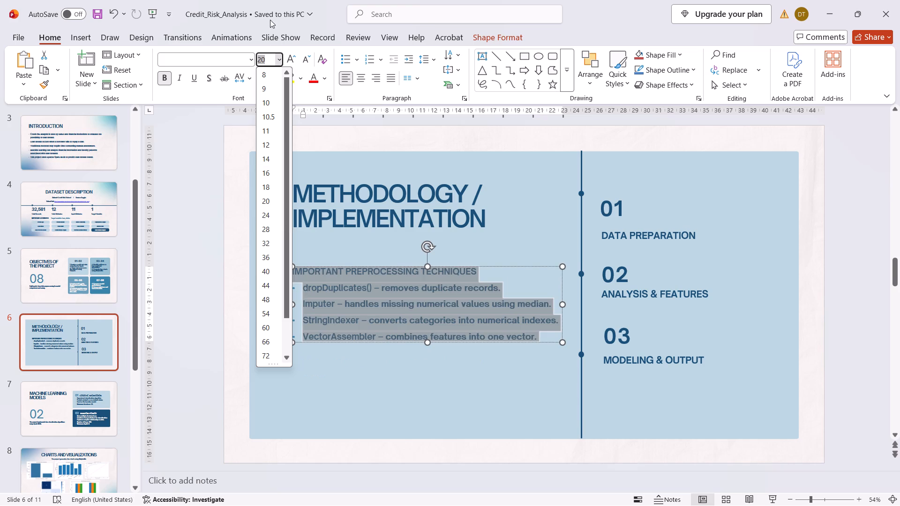
{"action": "left_click", "coordinate": [271, 55]}
{"action": "key", "text": "BackSpace"}
{"action": "key", "text": "2"}
{"action": "key", "text": "Return"}
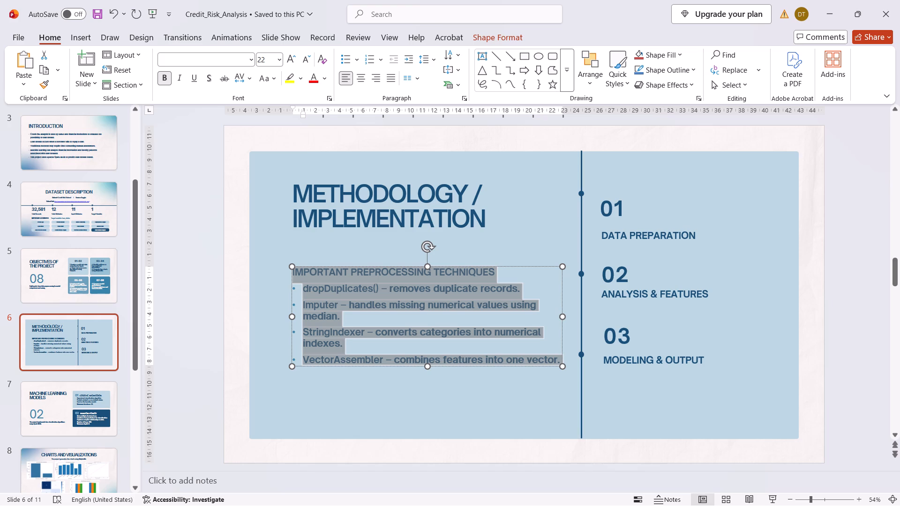
Widen the preprocessing techniques text box to just past the vertical divider so each bullet fits on one line.
{"action": "left_click_drag", "start_coordinate": [564, 317], "coordinate": [581, 317]}
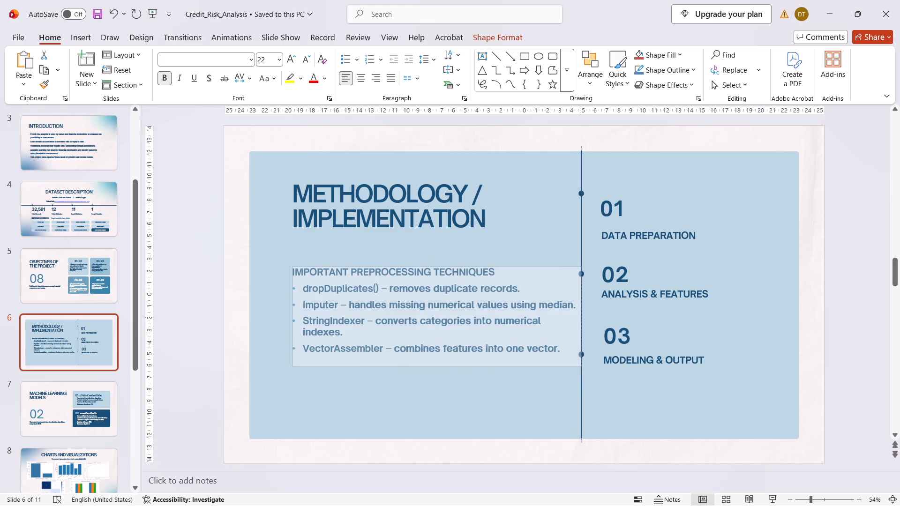
{"action": "left_click_drag", "start_coordinate": [581, 317], "coordinate": [584, 312]}
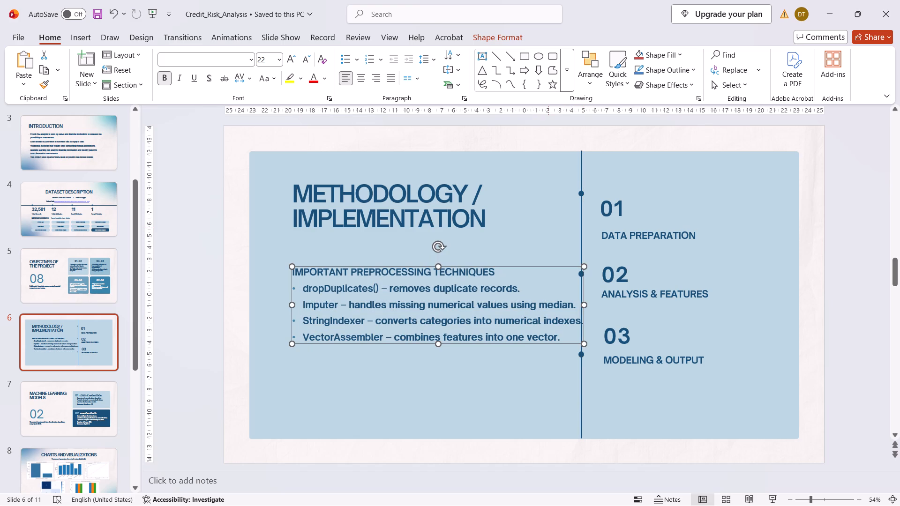
{"action": "left_click", "coordinate": [548, 227]}
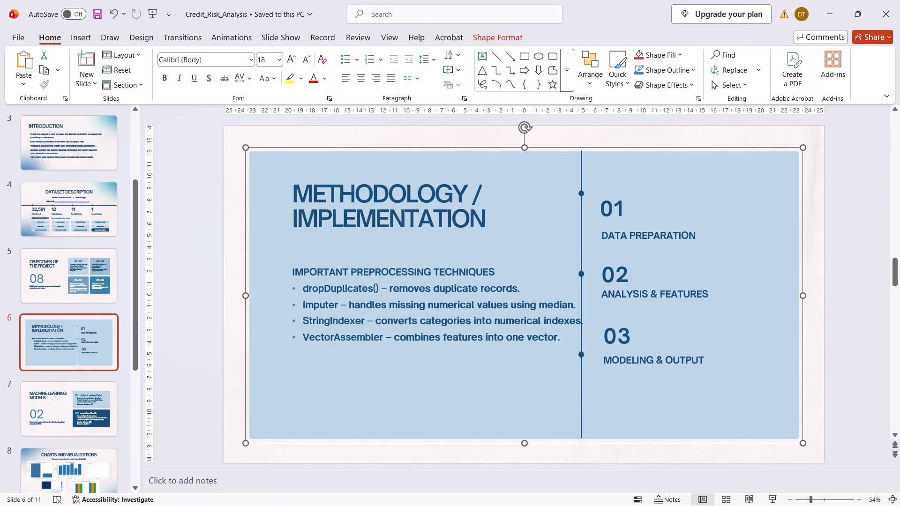
{"action": "left_click", "coordinate": [581, 272]}
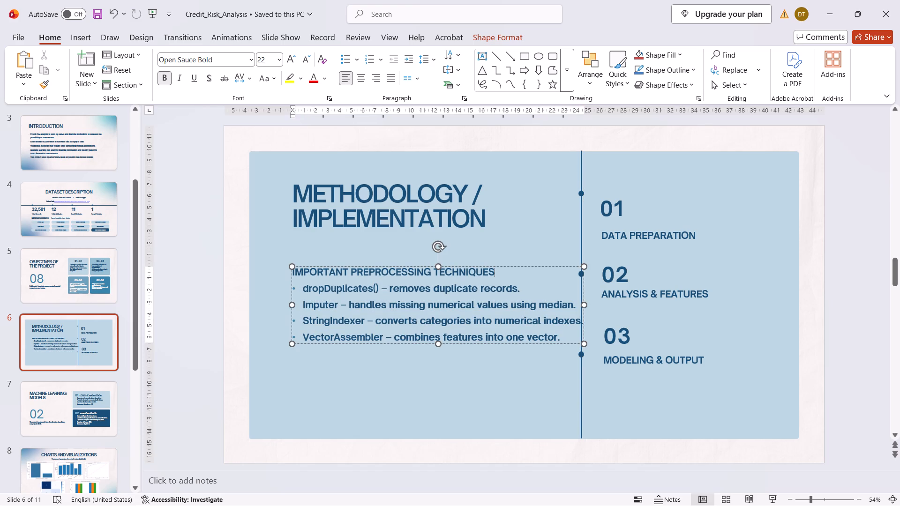
Move the vertical divider line to the right, clear of the bullet text, and place the top dot back on it.
{"action": "left_click_drag", "start_coordinate": [581, 224], "coordinate": [588, 224]}
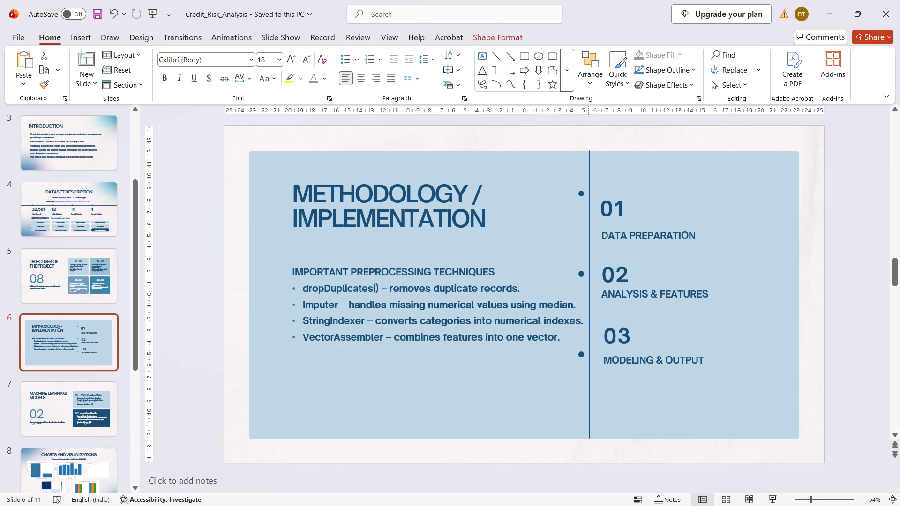
{"action": "left_click_drag", "start_coordinate": [588, 224], "coordinate": [594, 225]}
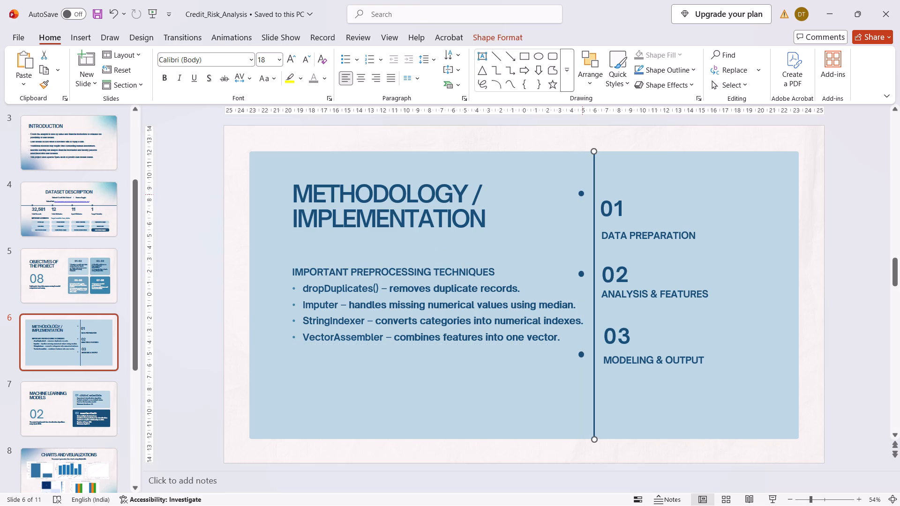
{"action": "left_click_drag", "start_coordinate": [582, 194], "coordinate": [597, 193]}
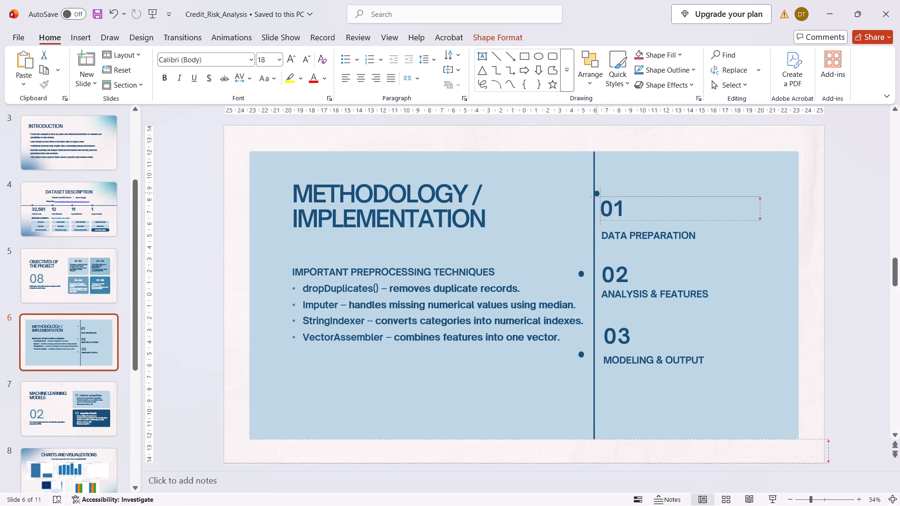
{"action": "left_click_drag", "start_coordinate": [597, 193], "coordinate": [594, 192]}
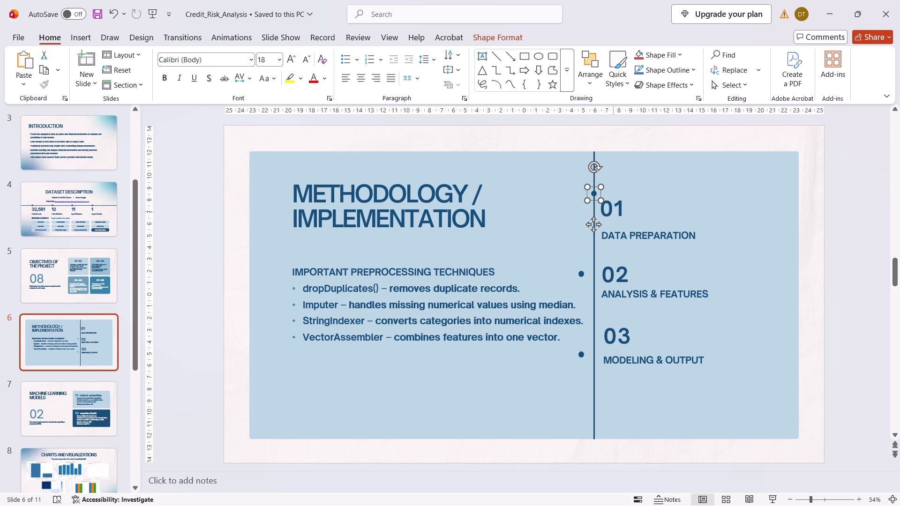
Move the number 01 and its DATA PREPARATION heading right, away from the divider, with their left edges aligned.
{"action": "left_click", "coordinate": [613, 211]}
{"action": "left_click", "coordinate": [622, 193]}
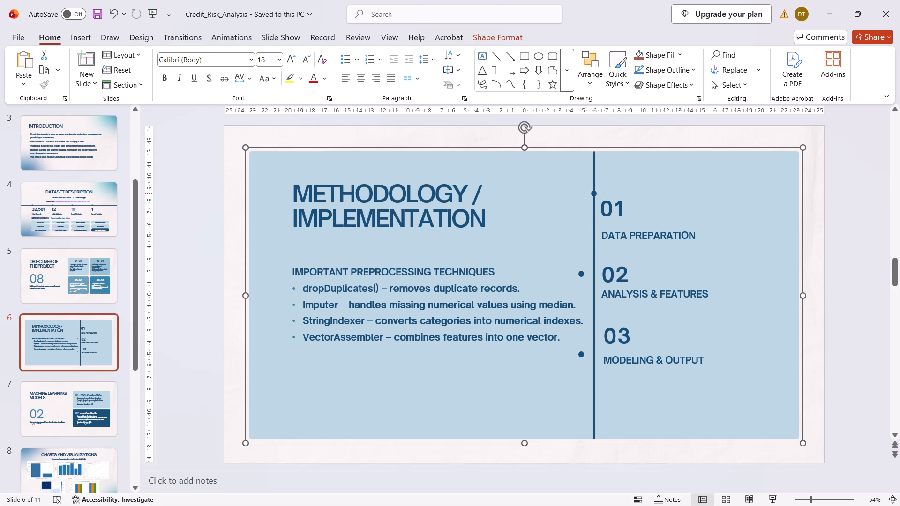
{"action": "left_click", "coordinate": [621, 191]}
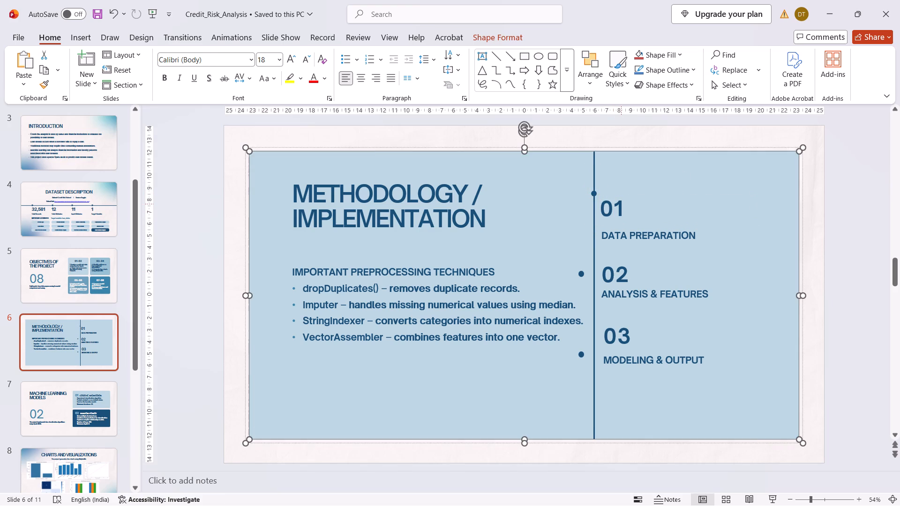
{"action": "left_click", "coordinate": [621, 204]}
{"action": "left_click_drag", "start_coordinate": [626, 194], "coordinate": [645, 192]}
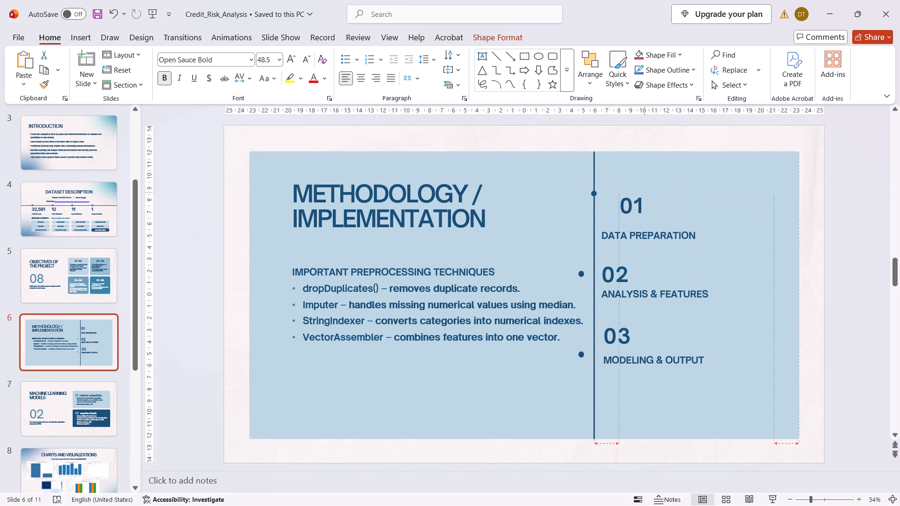
{"action": "left_click_drag", "start_coordinate": [645, 192], "coordinate": [653, 191]}
{"action": "left_click", "coordinate": [644, 234]}
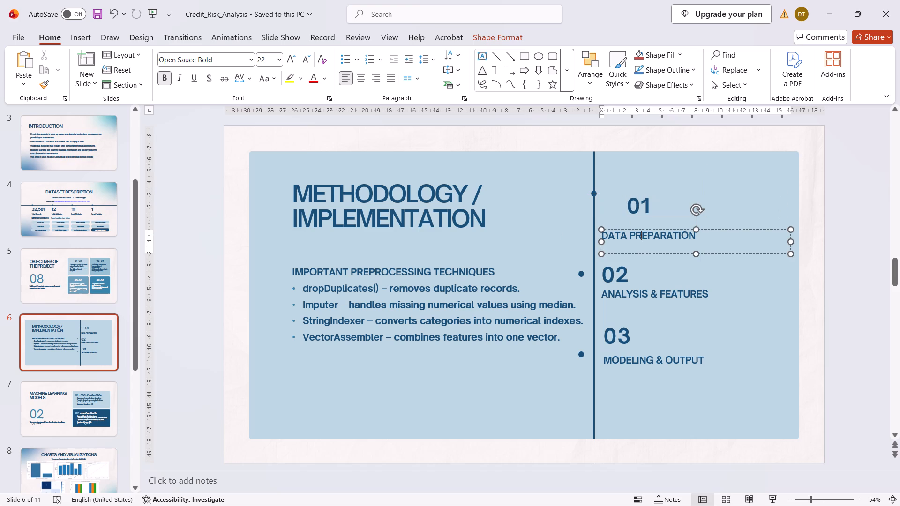
{"action": "left_click_drag", "start_coordinate": [653, 230], "coordinate": [677, 223]}
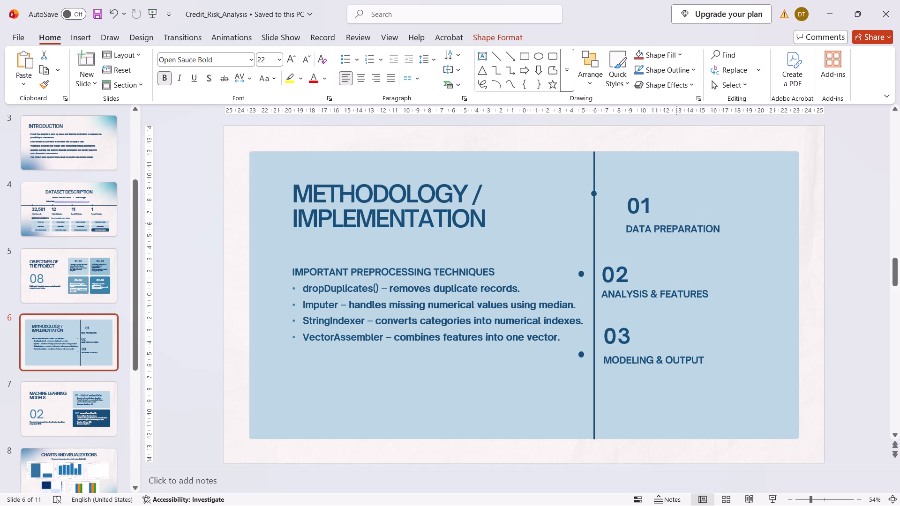
{"action": "left_click_drag", "start_coordinate": [677, 223], "coordinate": [680, 225]}
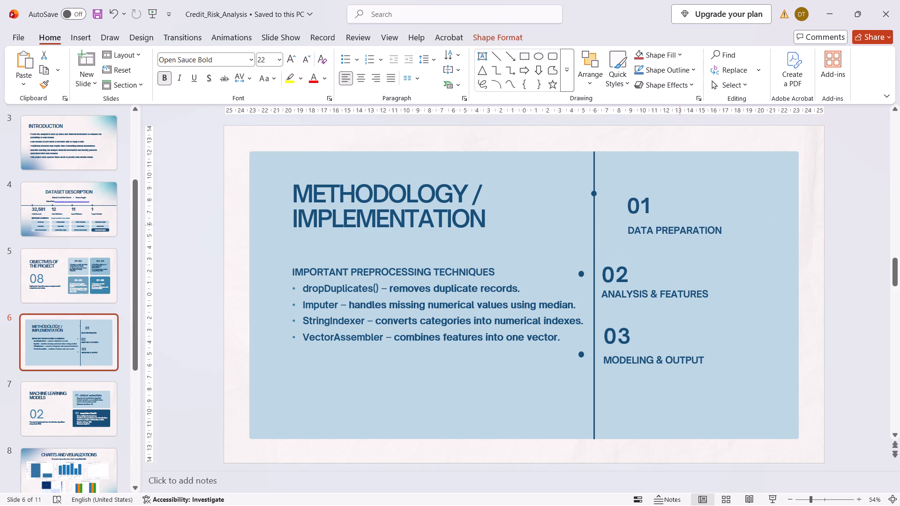
{"action": "left_click_drag", "start_coordinate": [680, 225], "coordinate": [680, 225]}
Move the number 02 and its ANALYSIS & FEATURES heading right to line up with section 01, with the heading slightly lower.
{"action": "left_click", "coordinate": [622, 268]}
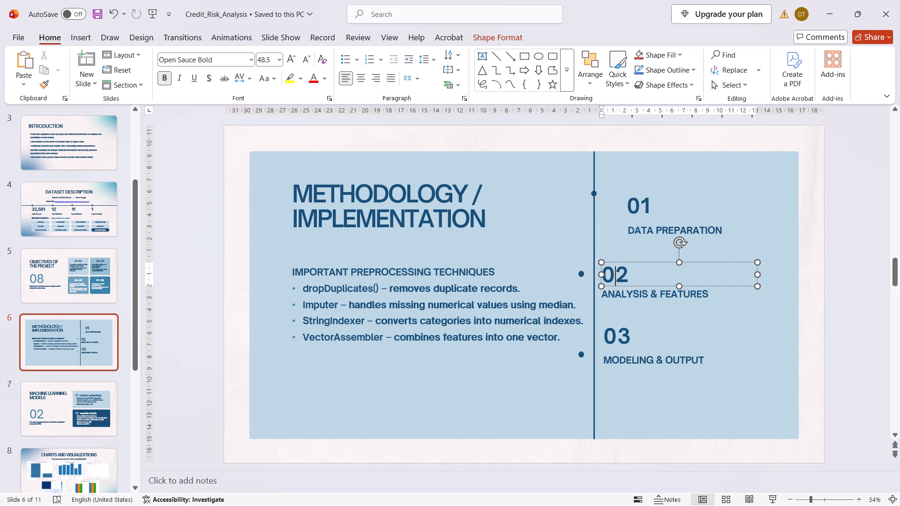
{"action": "left_click_drag", "start_coordinate": [630, 261], "coordinate": [659, 260]}
{"action": "left_click", "coordinate": [648, 290]}
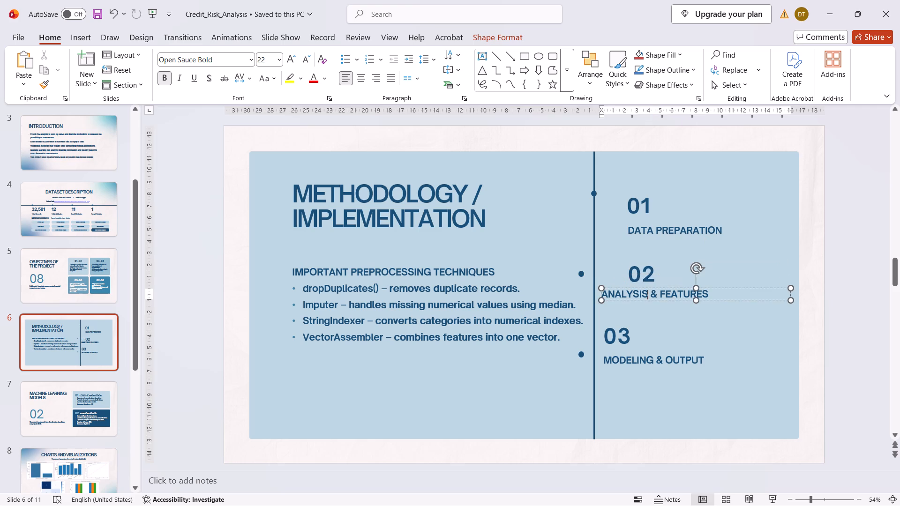
{"action": "left_click_drag", "start_coordinate": [653, 289], "coordinate": [671, 289]}
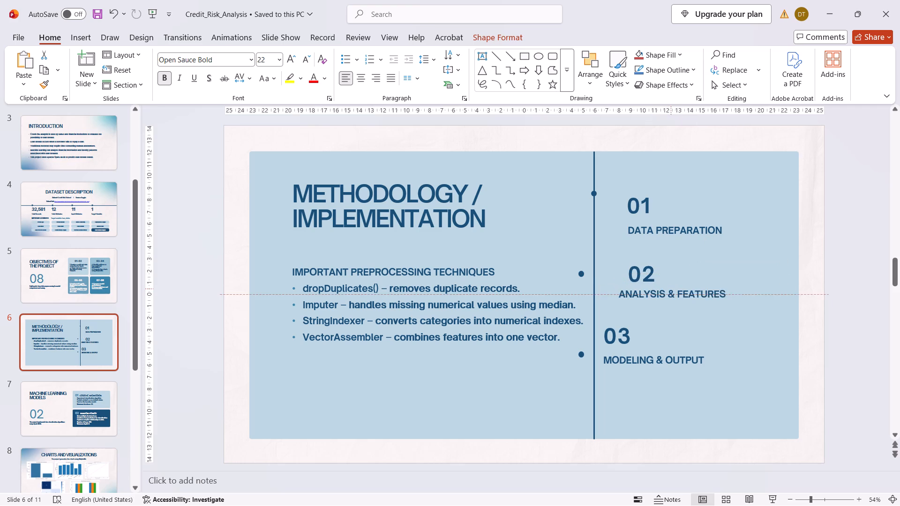
{"action": "left_click_drag", "start_coordinate": [671, 289], "coordinate": [681, 290]}
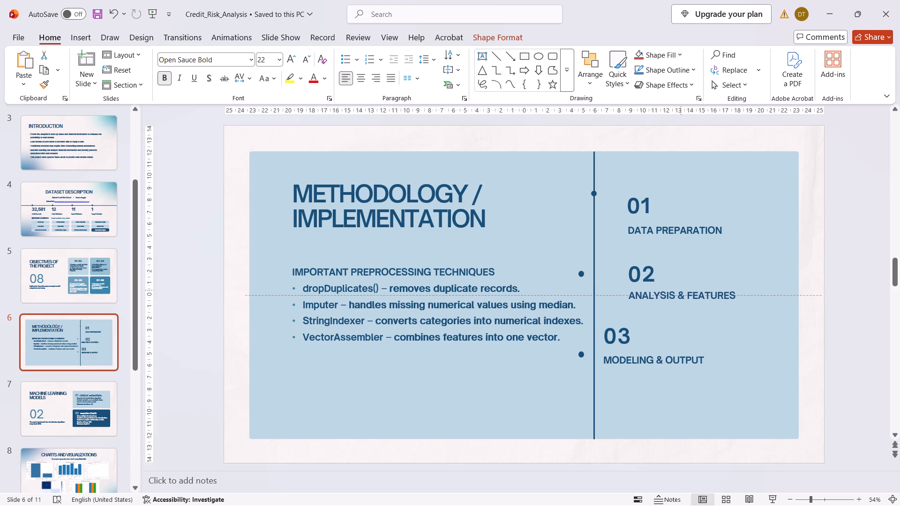
{"action": "left_click_drag", "start_coordinate": [681, 290], "coordinate": [680, 291]}
{"action": "left_click", "coordinate": [681, 252]}
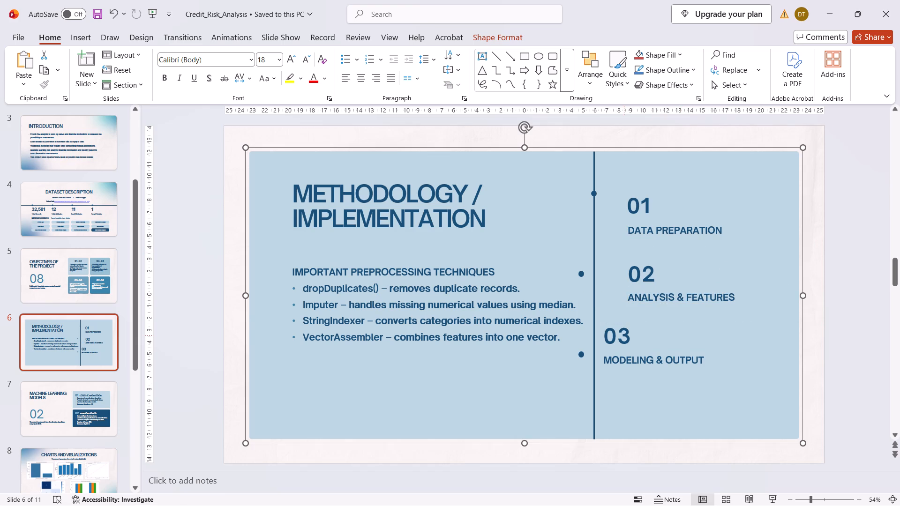
Move the number 03 and its MODELING & OUTPUT heading right so they line up with sections 01 and 02.
{"action": "left_click", "coordinate": [624, 335]}
{"action": "left_click_drag", "start_coordinate": [621, 322], "coordinate": [652, 318]}
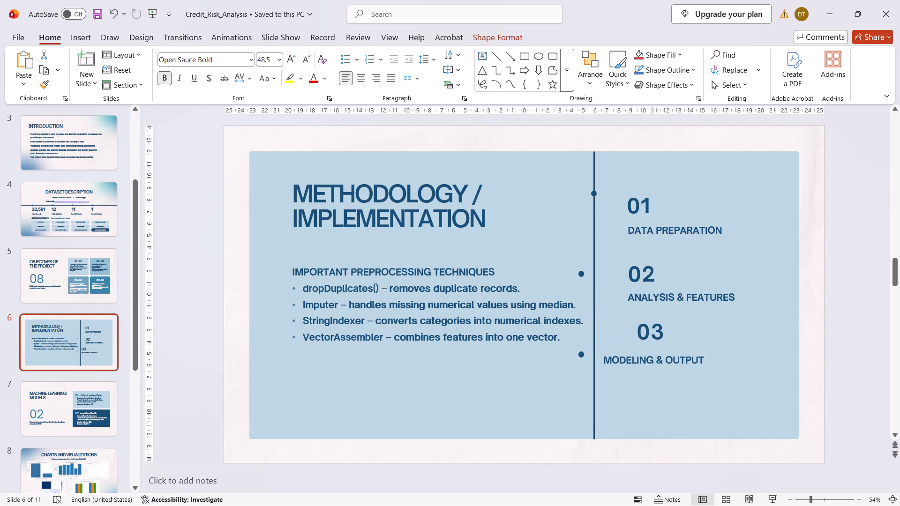
{"action": "left_click_drag", "start_coordinate": [652, 318], "coordinate": [646, 318]}
{"action": "left_click", "coordinate": [642, 355]}
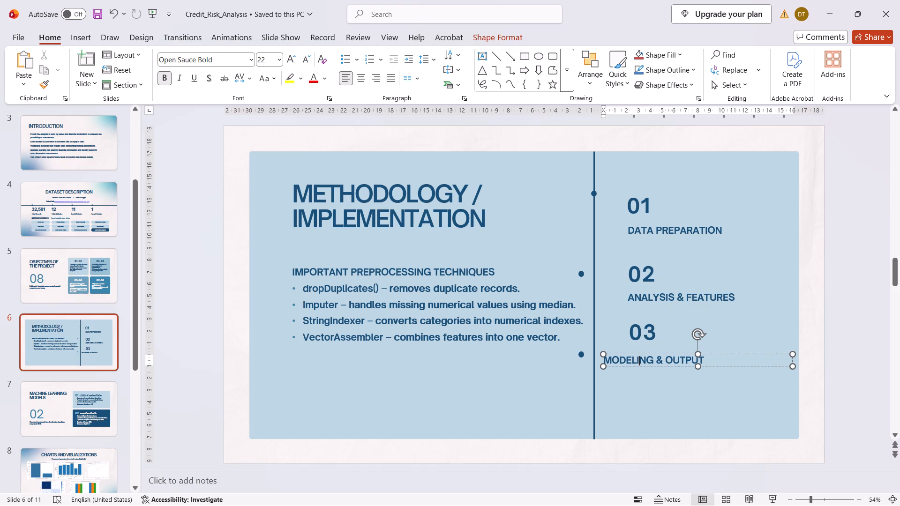
{"action": "left_click_drag", "start_coordinate": [645, 355], "coordinate": [670, 353]}
{"action": "left_click", "coordinate": [635, 320]}
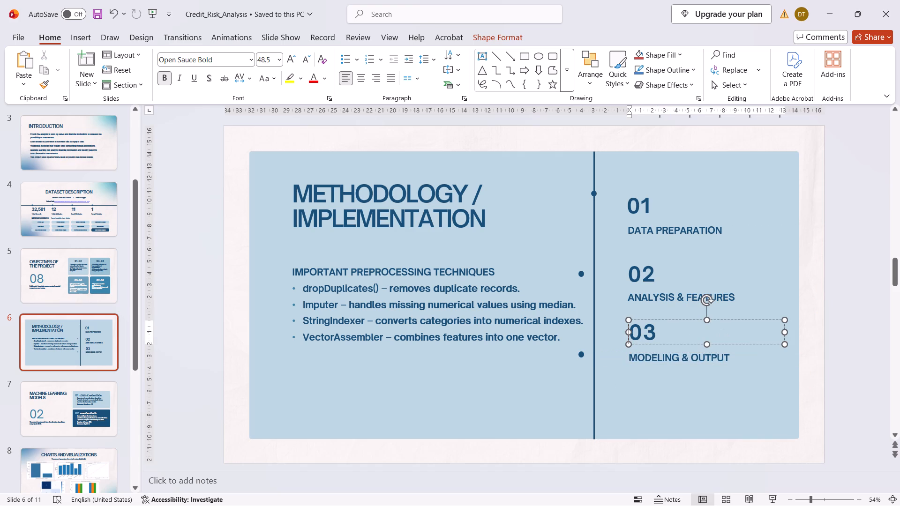
{"action": "left_click", "coordinate": [637, 320]}
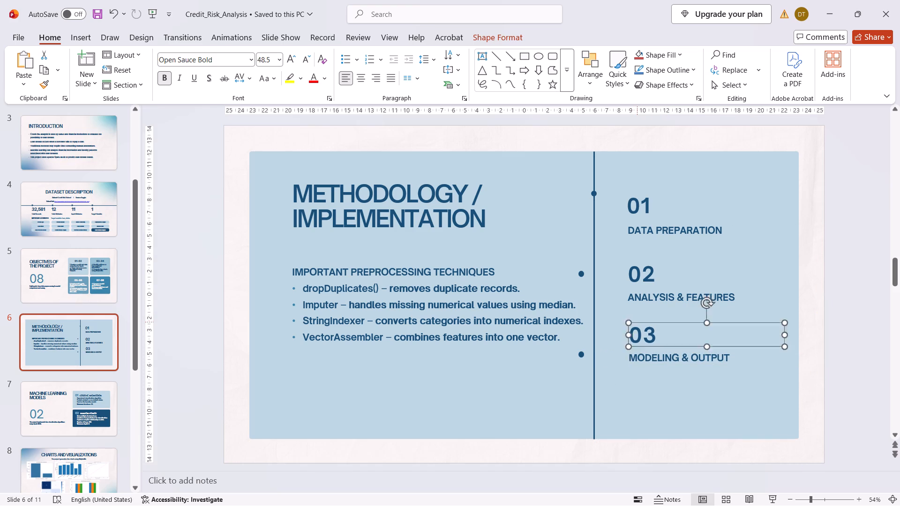
{"action": "left_click", "coordinate": [661, 385]}
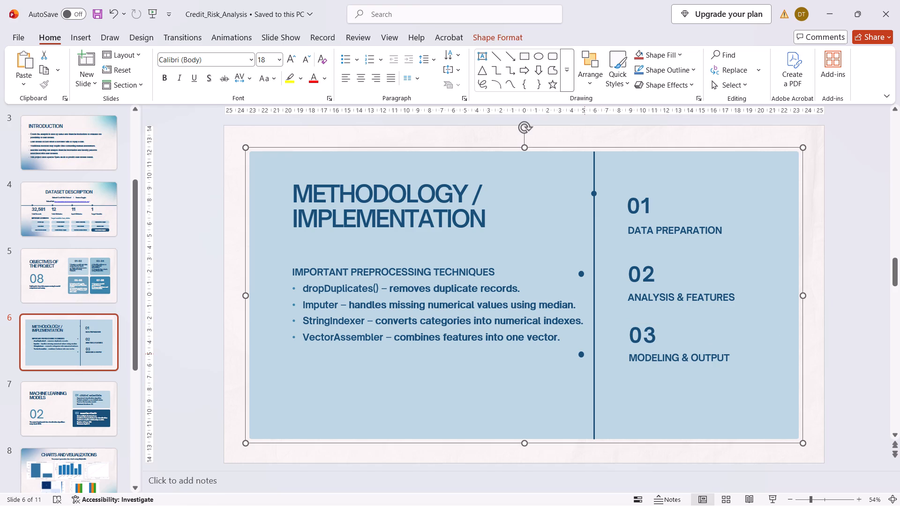
Shift the vertical divider line slightly further right, between the bullet text and the numbered sections.
{"action": "left_click", "coordinate": [594, 318]}
{"action": "left_click_drag", "start_coordinate": [594, 318], "coordinate": [599, 318]}
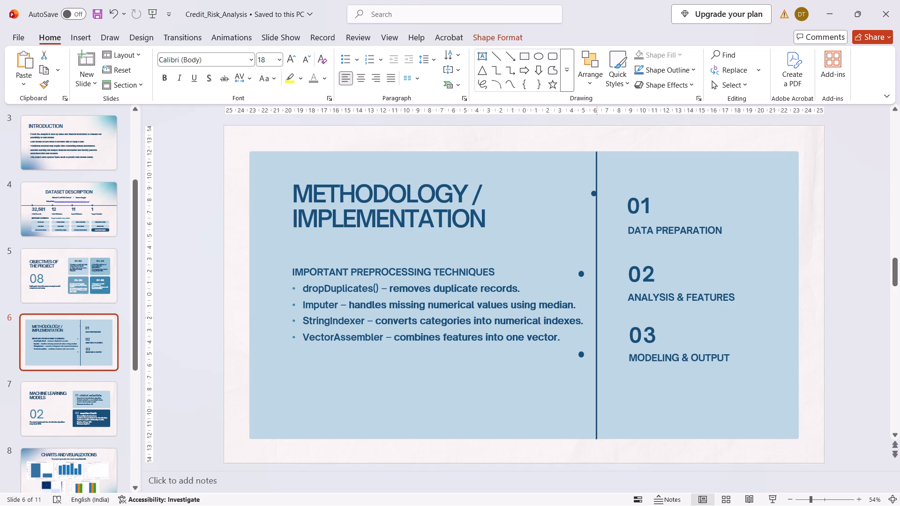
{"action": "left_click_drag", "start_coordinate": [599, 318], "coordinate": [602, 318]}
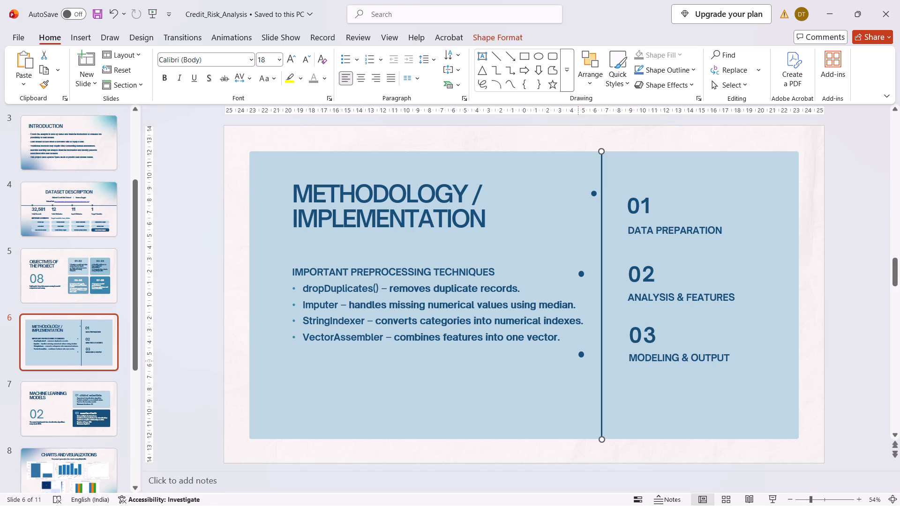
Place the bottom and middle dots on the divider, level with sections 03 and 02 between each number and its heading.
{"action": "left_click_drag", "start_coordinate": [581, 353], "coordinate": [602, 350]}
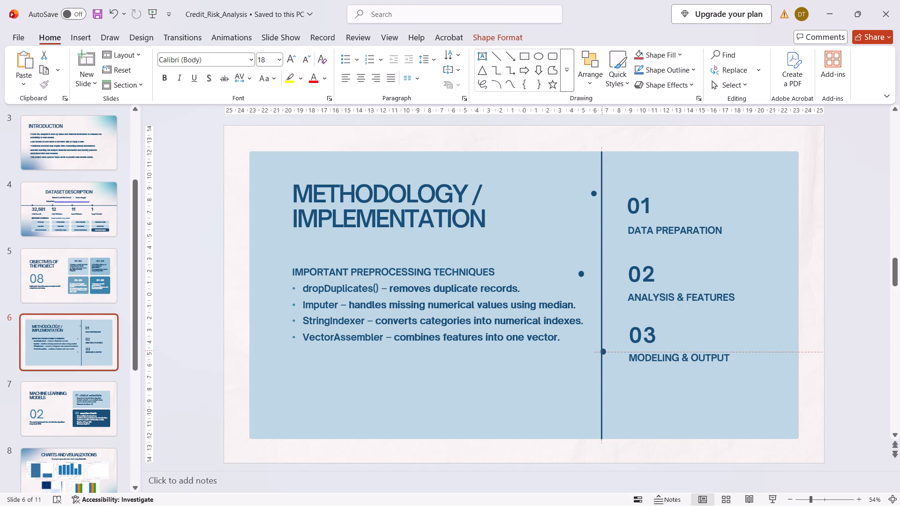
{"action": "left_click_drag", "start_coordinate": [602, 350], "coordinate": [601, 342]}
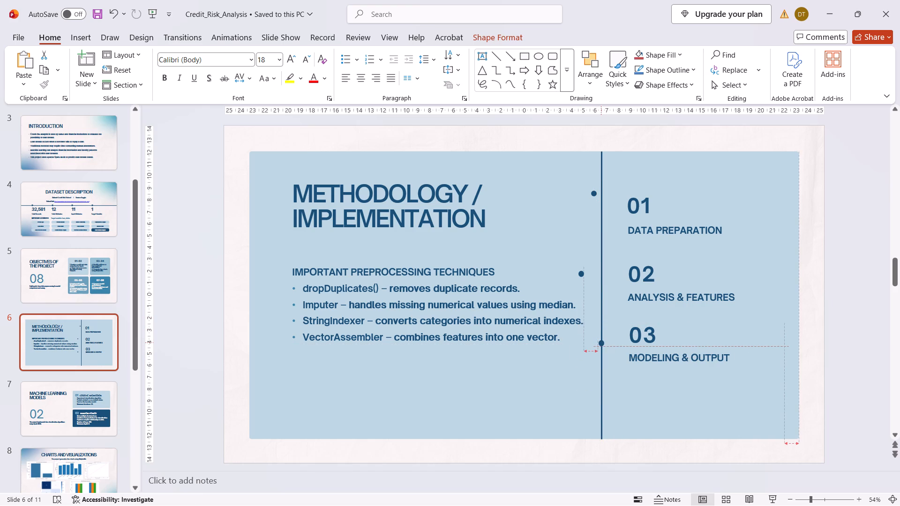
{"action": "left_click_drag", "start_coordinate": [601, 342], "coordinate": [601, 344]}
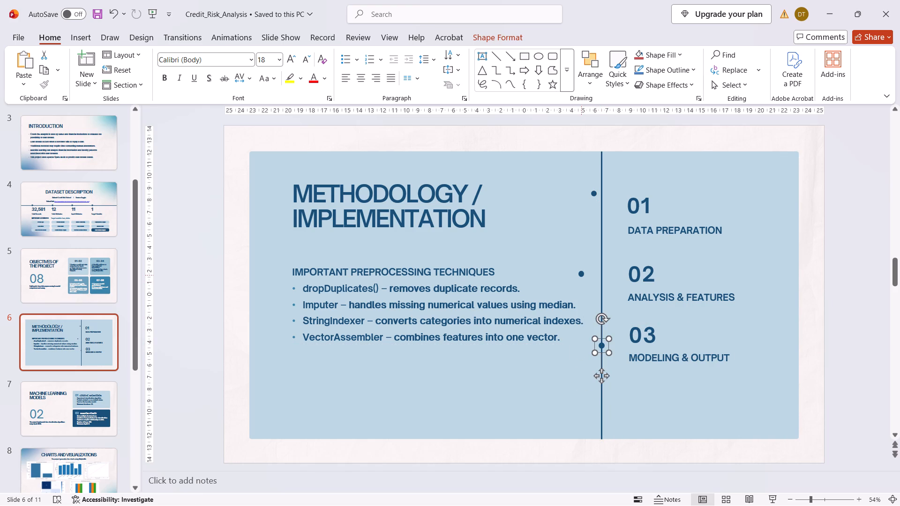
{"action": "left_click", "coordinate": [581, 275]}
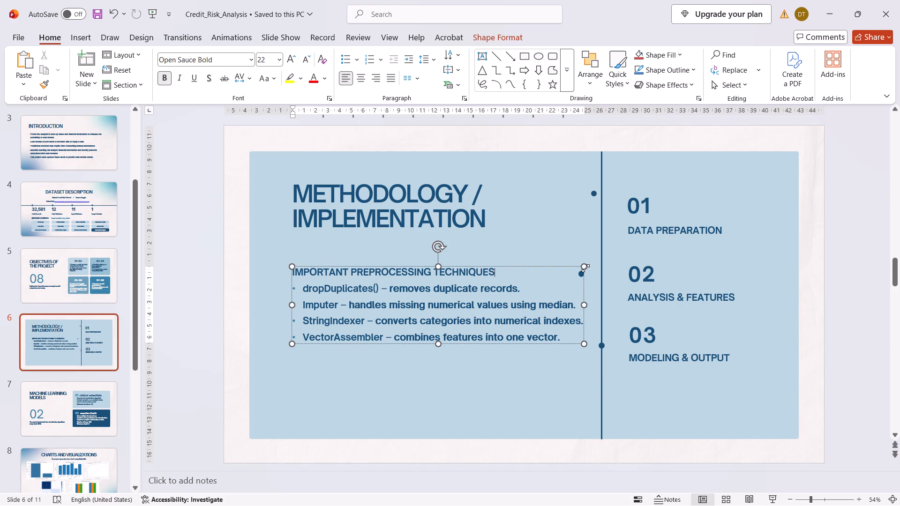
{"action": "left_click_drag", "start_coordinate": [585, 268], "coordinate": [578, 276]}
{"action": "left_click_drag", "start_coordinate": [583, 273], "coordinate": [591, 273]}
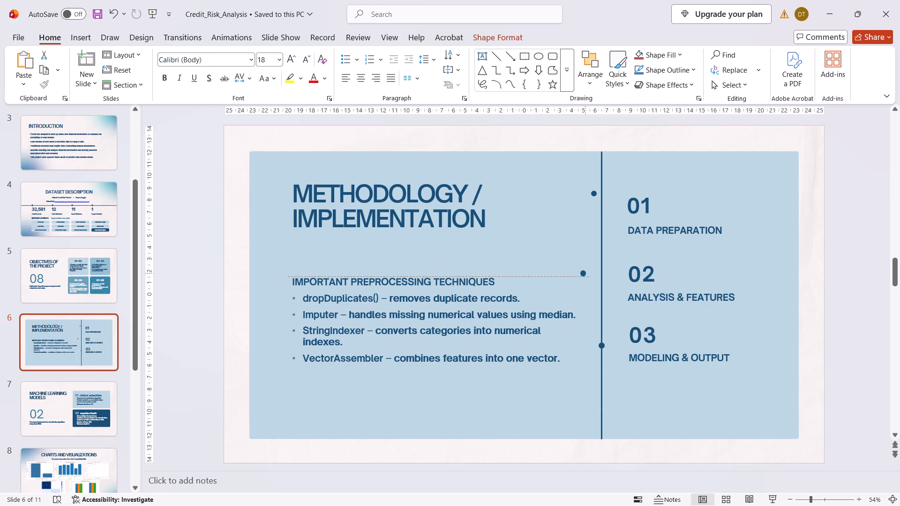
{"action": "left_click_drag", "start_coordinate": [591, 273], "coordinate": [603, 286]}
{"action": "left_click_drag", "start_coordinate": [603, 286], "coordinate": [604, 286]}
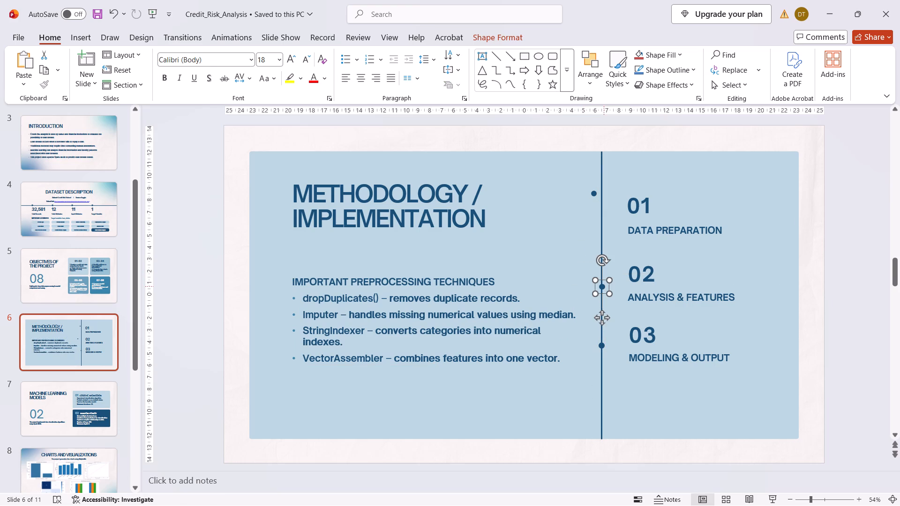
Place the top dot on the divider, level with the gap between the number 01 and the DATA PREPARATION heading.
{"action": "left_click_drag", "start_coordinate": [594, 191], "coordinate": [596, 198]}
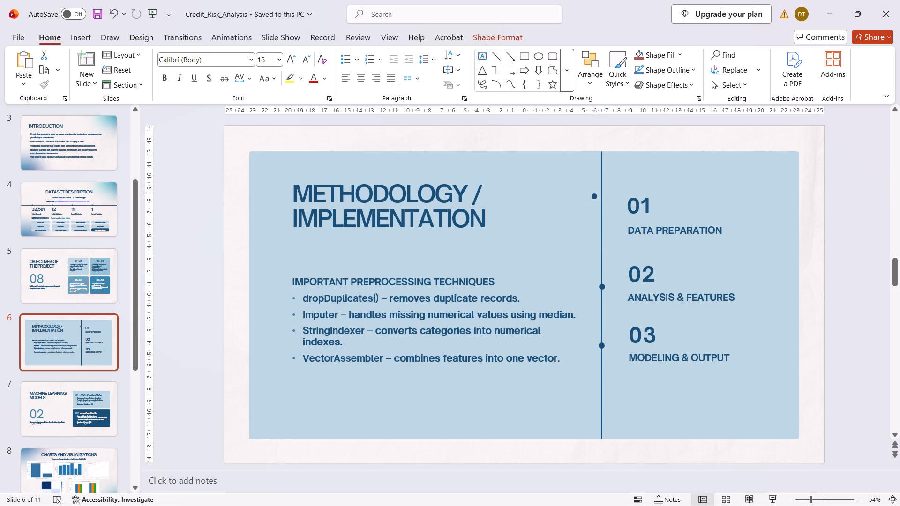
{"action": "left_click_drag", "start_coordinate": [596, 198], "coordinate": [601, 216]}
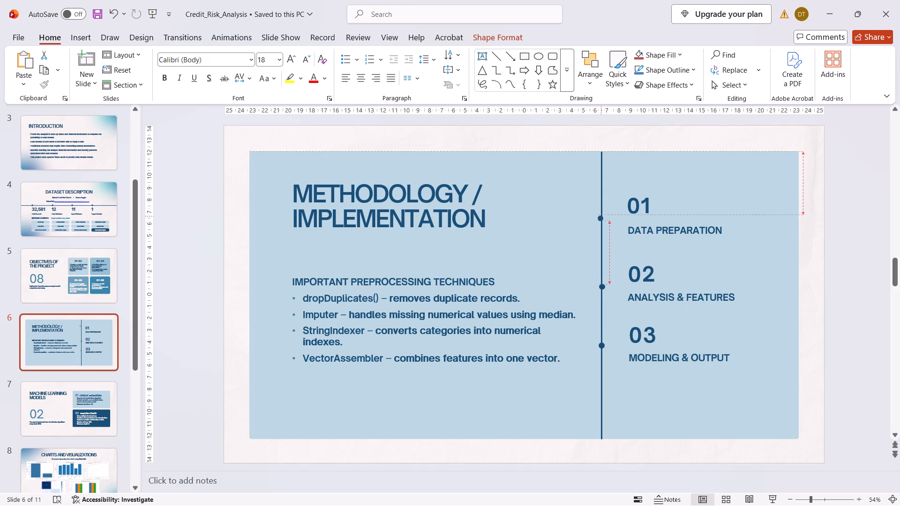
{"action": "left_click_drag", "start_coordinate": [601, 216], "coordinate": [602, 215]}
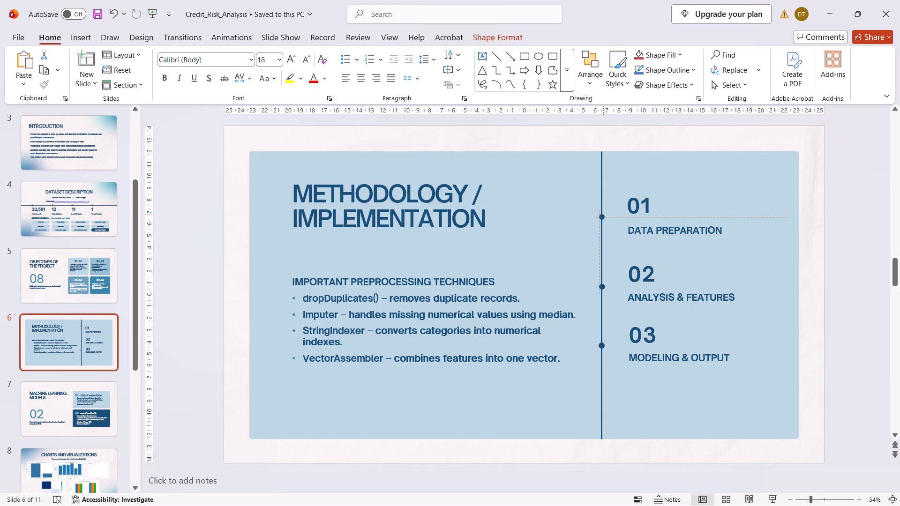
{"action": "left_click_drag", "start_coordinate": [602, 215], "coordinate": [602, 216]}
{"action": "left_click", "coordinate": [586, 233]}
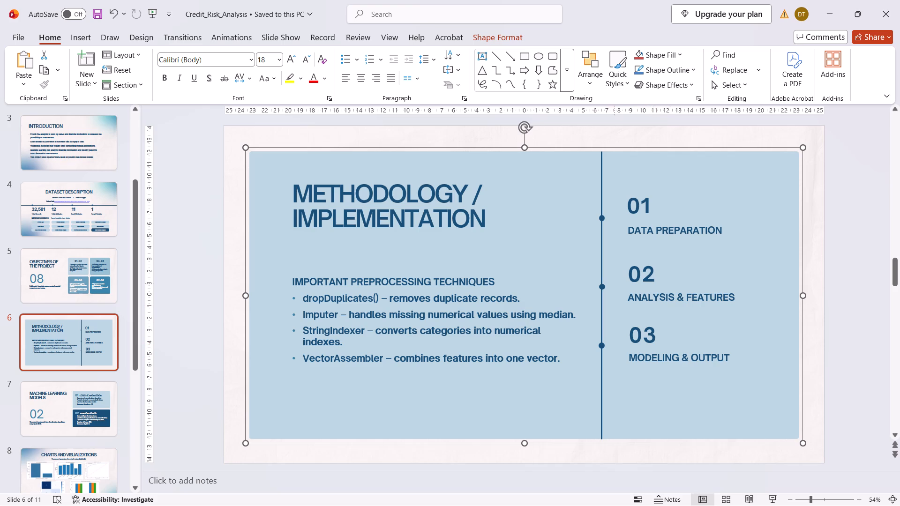
{"action": "left_click", "coordinate": [642, 199]}
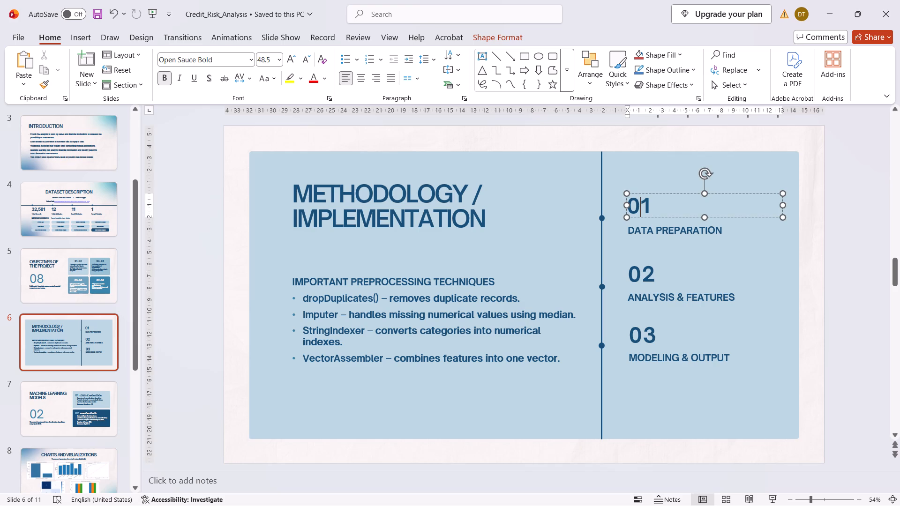
{"action": "left_click", "coordinate": [602, 218]}
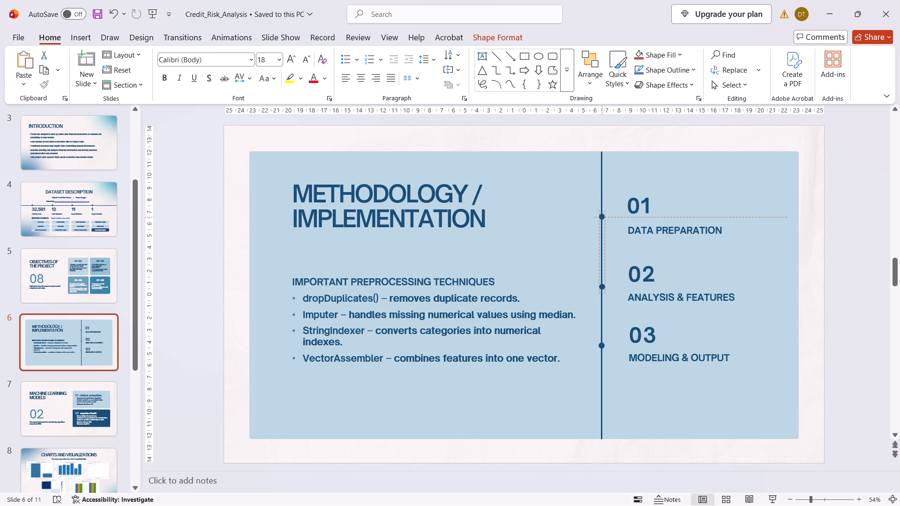
Enlarge the preprocessing techniques text box from its upper-left corner so the StringIndexer bullet fits on one line.
{"action": "left_click", "coordinate": [567, 266]}
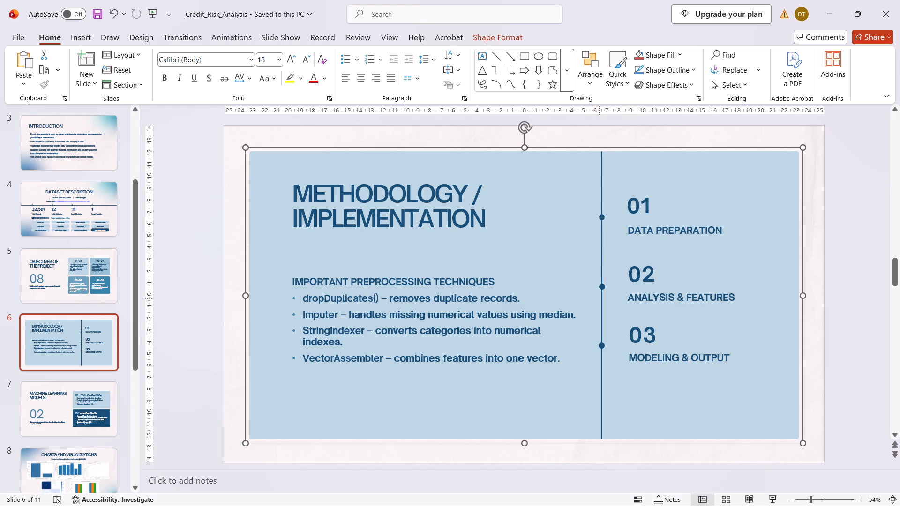
{"action": "left_click", "coordinate": [516, 364]}
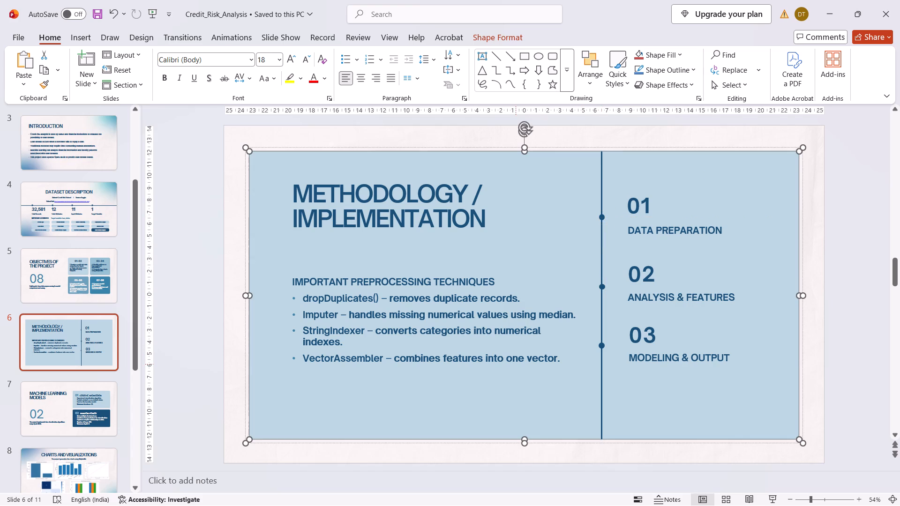
{"action": "left_click", "coordinate": [417, 300]}
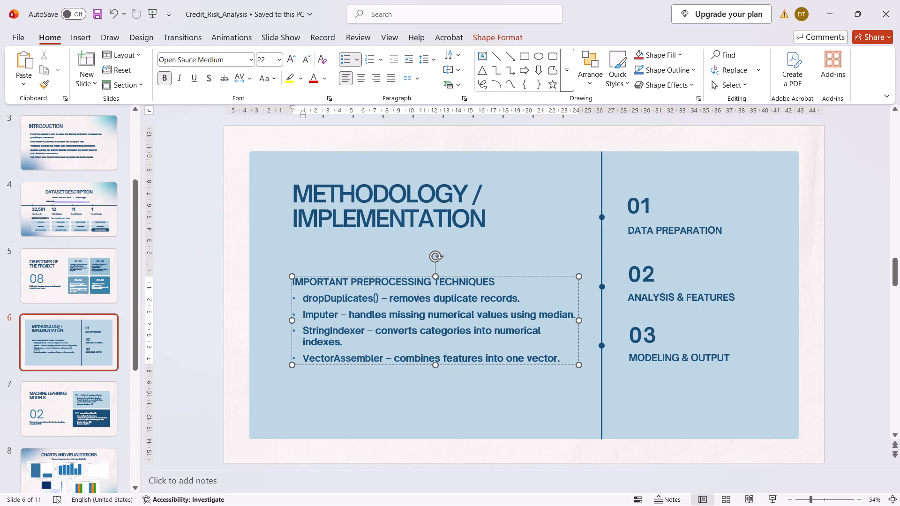
{"action": "left_click_drag", "start_coordinate": [292, 278], "coordinate": [281, 267]}
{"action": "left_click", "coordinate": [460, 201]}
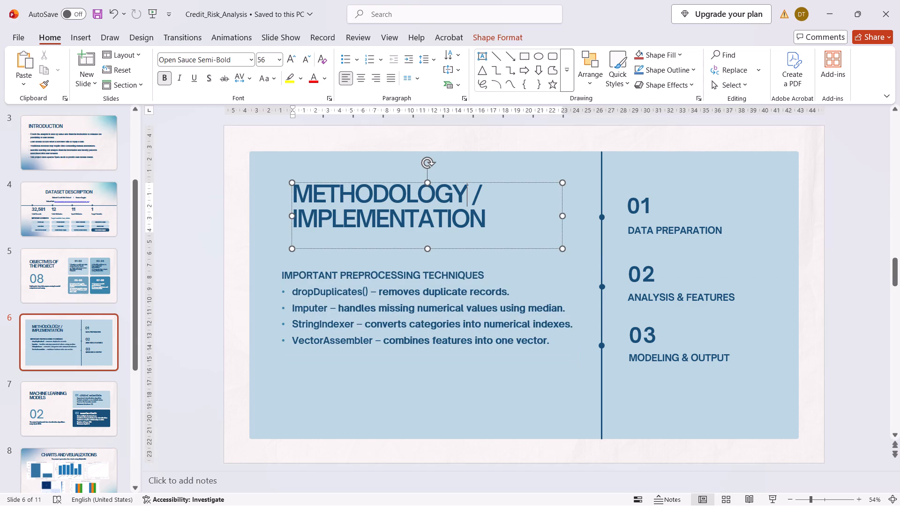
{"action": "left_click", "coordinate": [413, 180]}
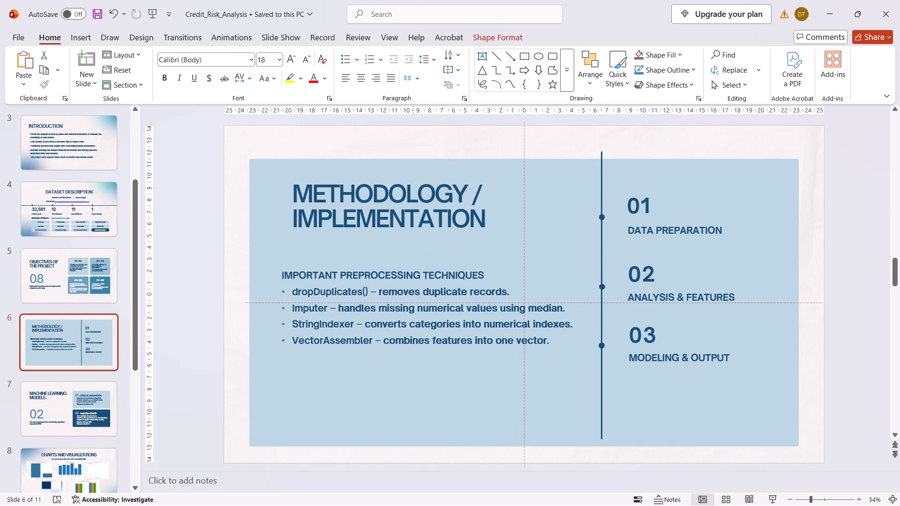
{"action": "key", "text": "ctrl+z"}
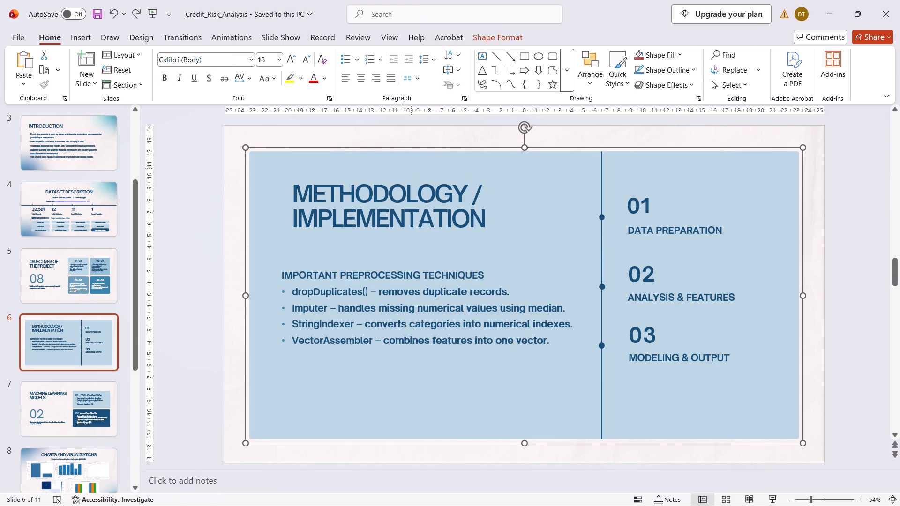
Move the METHODOLOGY / IMPLEMENTATION title slightly down, closer to the preprocessing techniques text.
{"action": "left_click", "coordinate": [397, 188]}
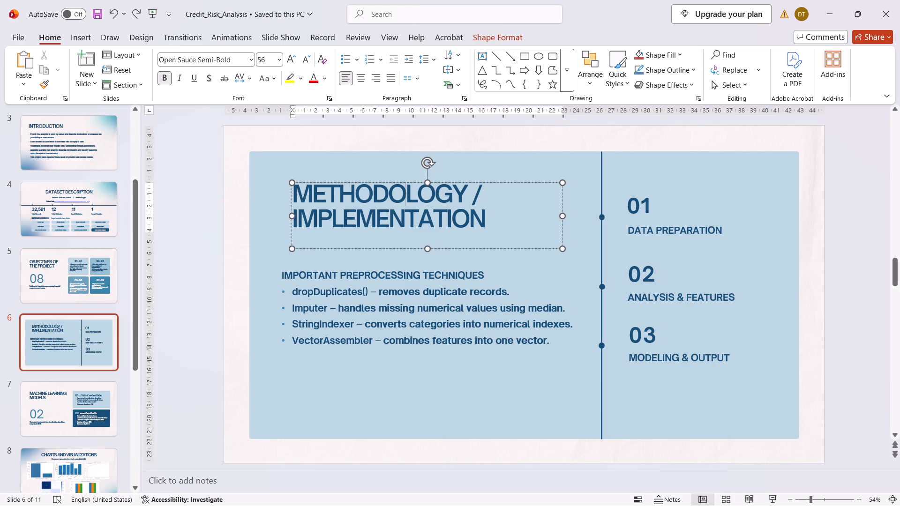
{"action": "left_click_drag", "start_coordinate": [387, 181], "coordinate": [387, 189]}
{"action": "left_click", "coordinate": [417, 392]}
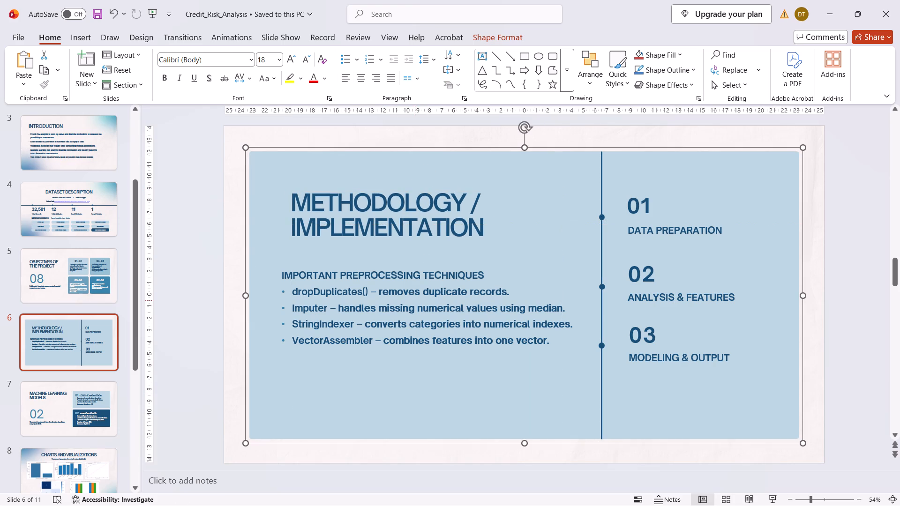
Shift the preprocessing techniques text box slightly right so its left edge roughly lines up with the title.
{"action": "left_click", "coordinate": [415, 300]}
{"action": "left_click_drag", "start_coordinate": [403, 268], "coordinate": [408, 268]}
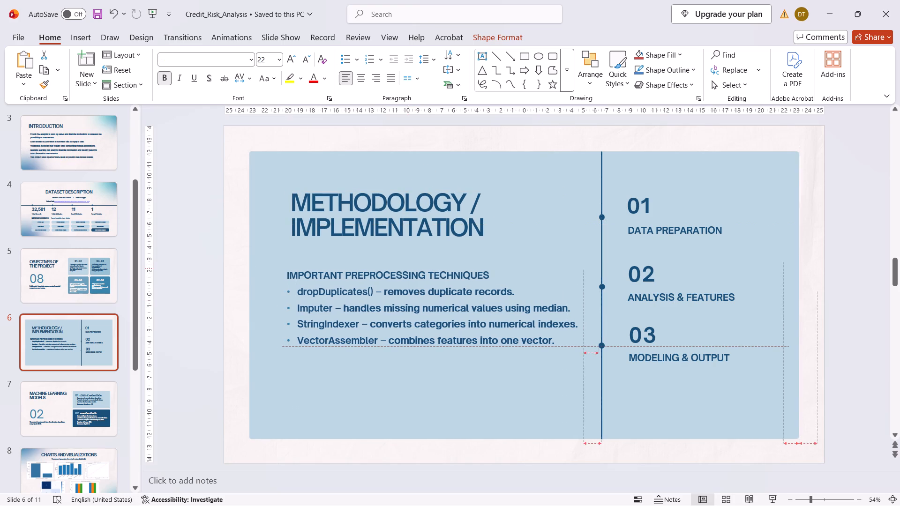
{"action": "left_click_drag", "start_coordinate": [408, 268], "coordinate": [410, 268]}
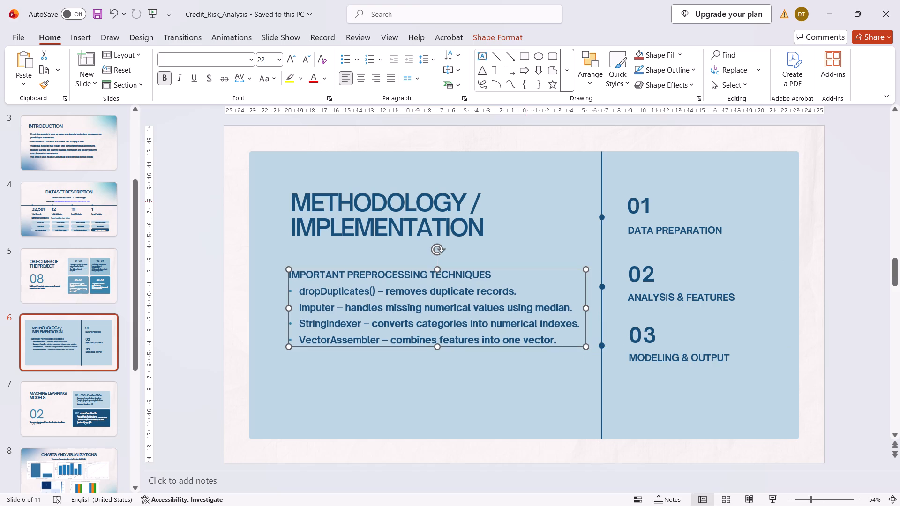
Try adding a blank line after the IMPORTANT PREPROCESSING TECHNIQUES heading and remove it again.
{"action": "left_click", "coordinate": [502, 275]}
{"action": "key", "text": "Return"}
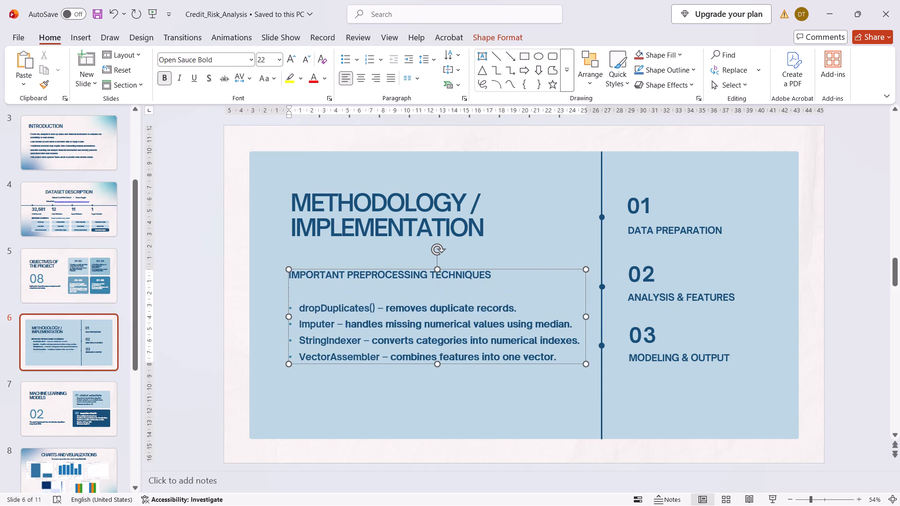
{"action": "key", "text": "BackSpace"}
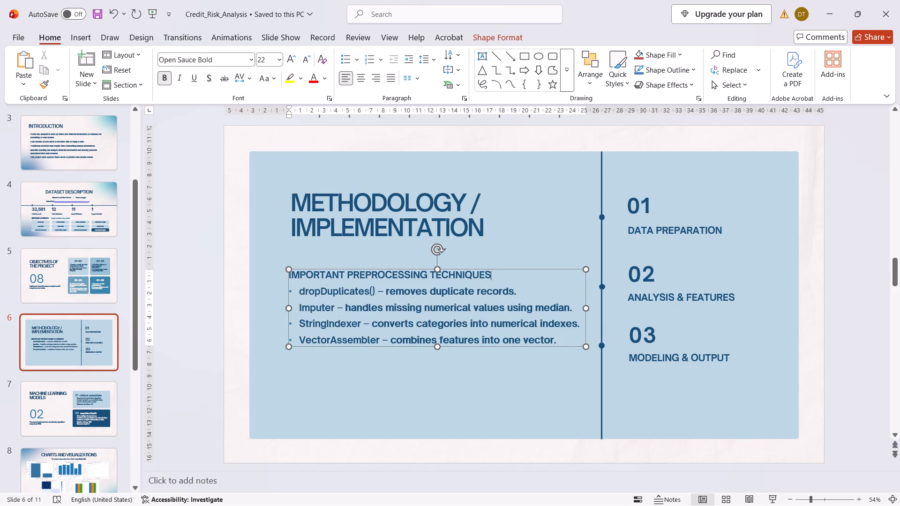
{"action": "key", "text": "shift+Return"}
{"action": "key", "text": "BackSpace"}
Set the line spacing of the IMPORTANT PREPROCESSING TECHNIQUES heading to 3.0.
{"action": "left_click", "coordinate": [432, 61]}
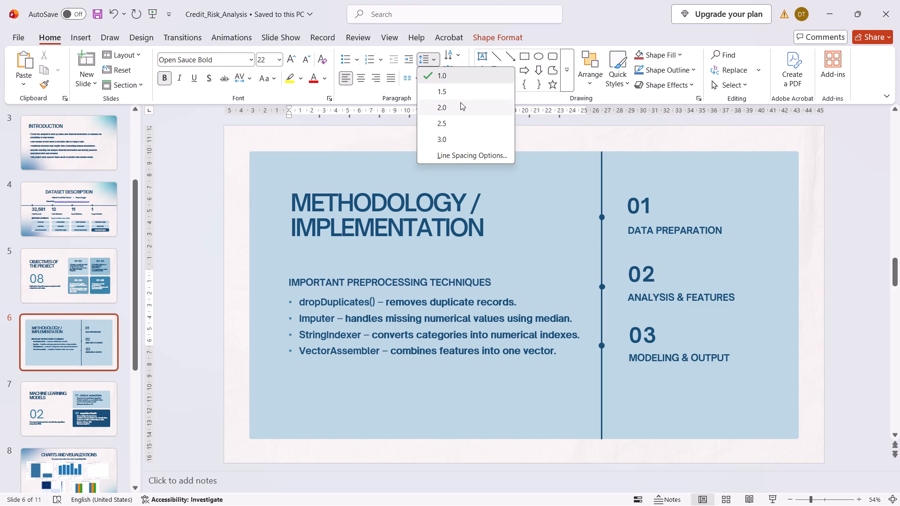
{"action": "left_click", "coordinate": [453, 141]}
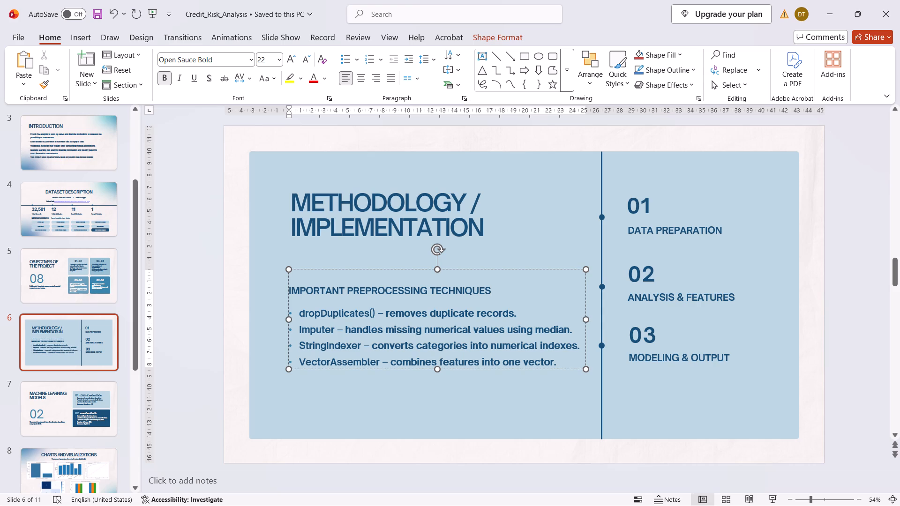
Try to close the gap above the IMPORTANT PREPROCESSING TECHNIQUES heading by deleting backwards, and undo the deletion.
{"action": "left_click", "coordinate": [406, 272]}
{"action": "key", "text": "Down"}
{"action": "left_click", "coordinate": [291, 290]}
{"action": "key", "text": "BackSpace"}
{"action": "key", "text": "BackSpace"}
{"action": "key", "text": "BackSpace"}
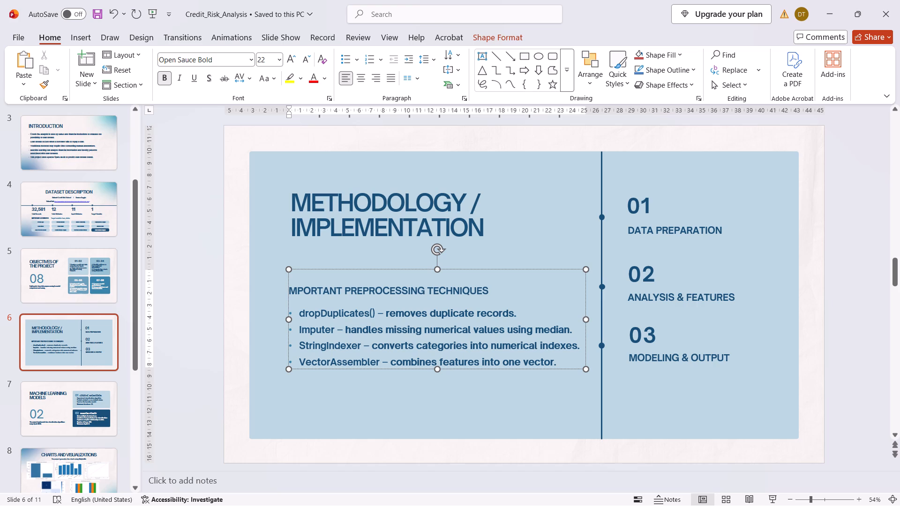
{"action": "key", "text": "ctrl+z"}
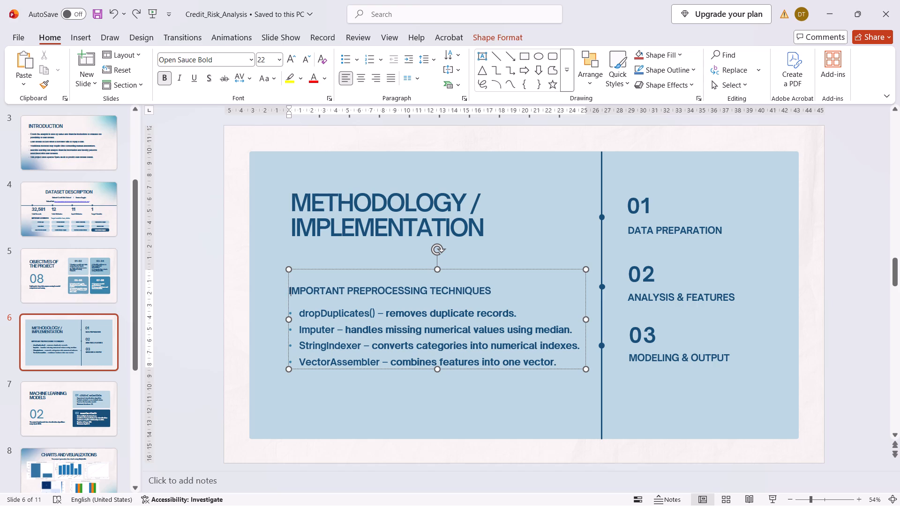
Move the preprocessing techniques text box up so its heading sits closer beneath the title.
{"action": "left_click_drag", "start_coordinate": [358, 268], "coordinate": [358, 258]}
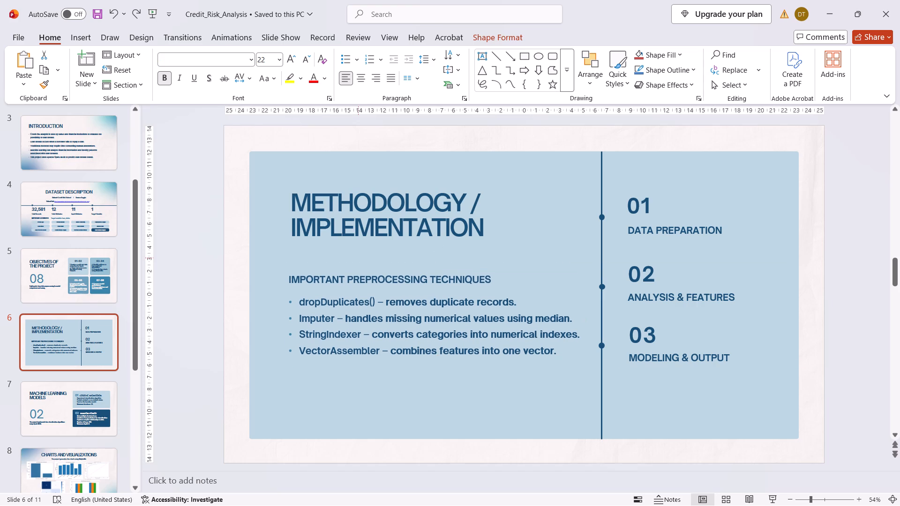
{"action": "left_click_drag", "start_coordinate": [358, 258], "coordinate": [358, 260]}
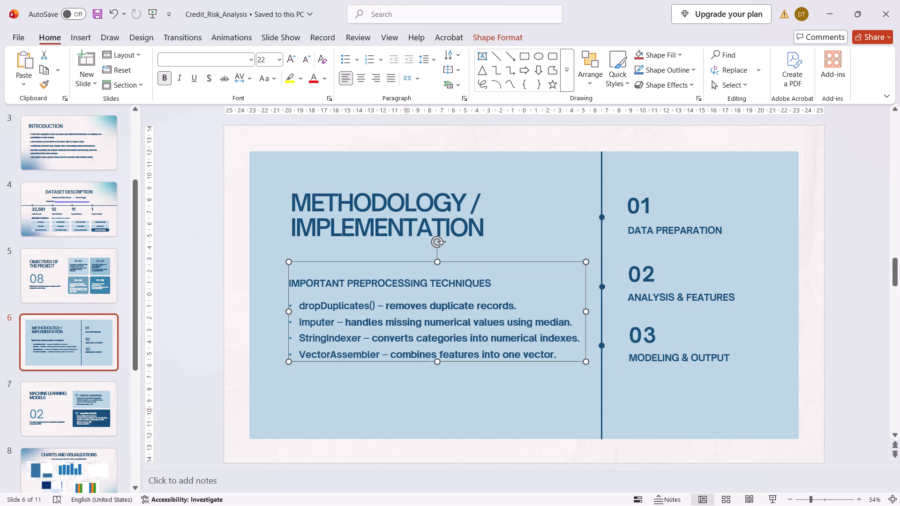
{"action": "left_click", "coordinate": [406, 409]}
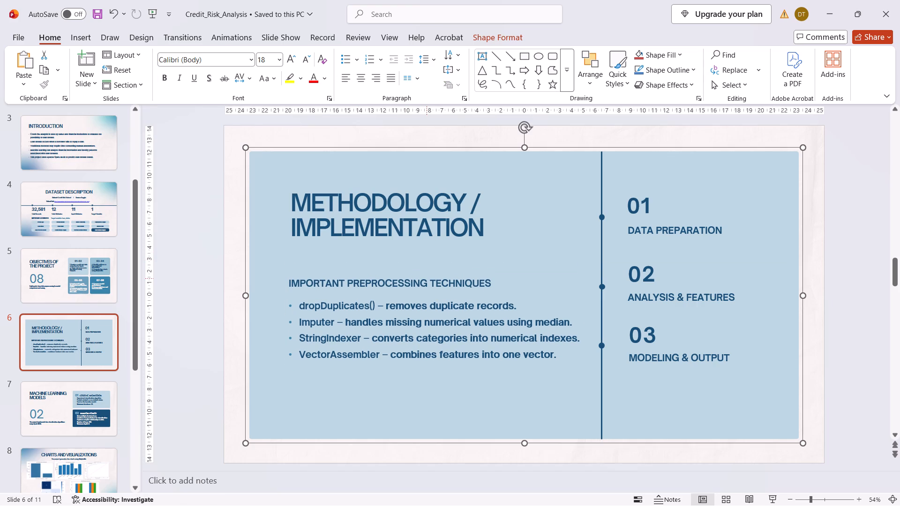
{"action": "left_click", "coordinate": [427, 278]}
{"action": "left_click_drag", "start_coordinate": [427, 261], "coordinate": [427, 257]}
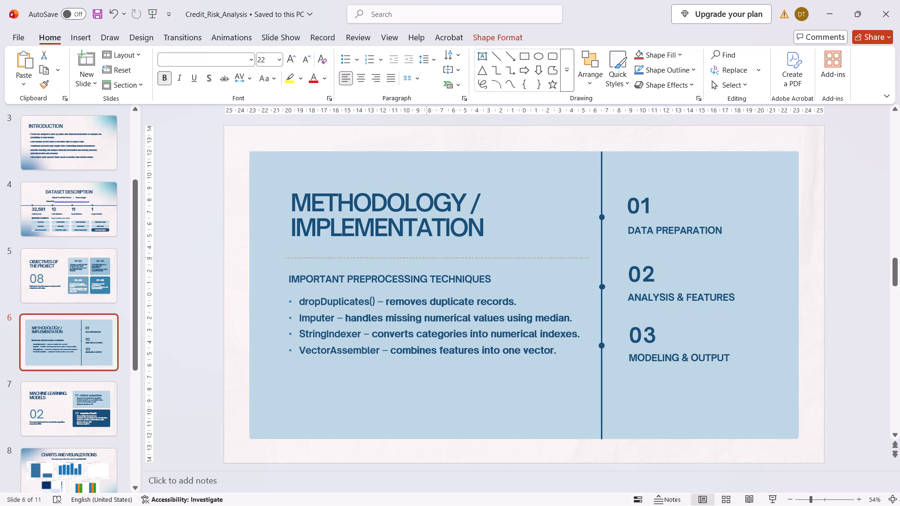
{"action": "left_click_drag", "start_coordinate": [427, 257], "coordinate": [426, 253]}
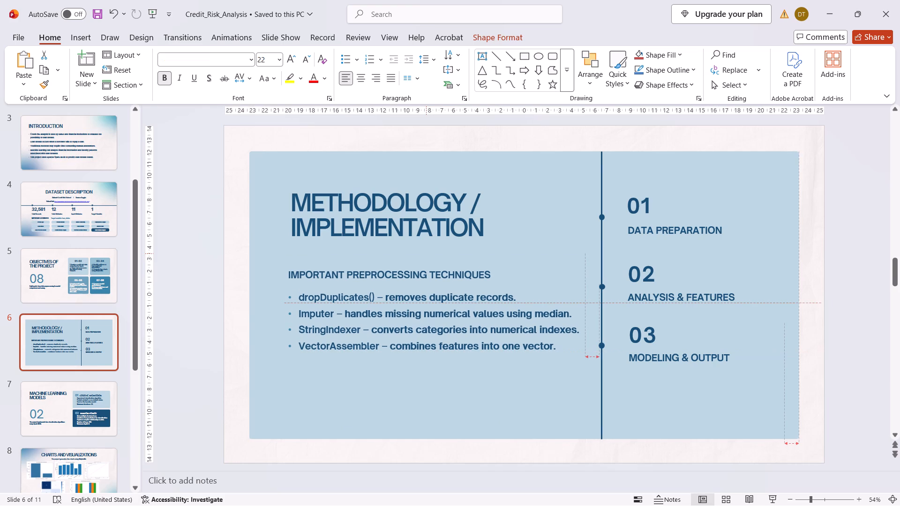
{"action": "left_click_drag", "start_coordinate": [426, 253], "coordinate": [426, 252]}
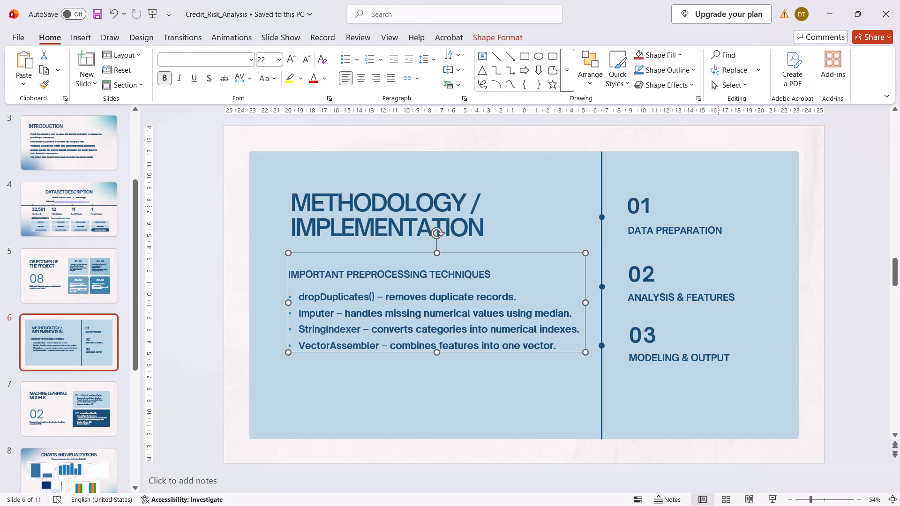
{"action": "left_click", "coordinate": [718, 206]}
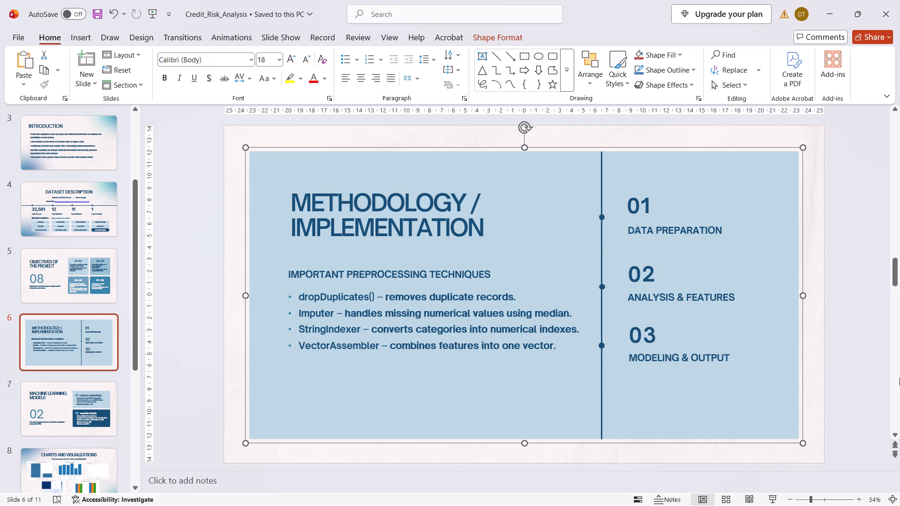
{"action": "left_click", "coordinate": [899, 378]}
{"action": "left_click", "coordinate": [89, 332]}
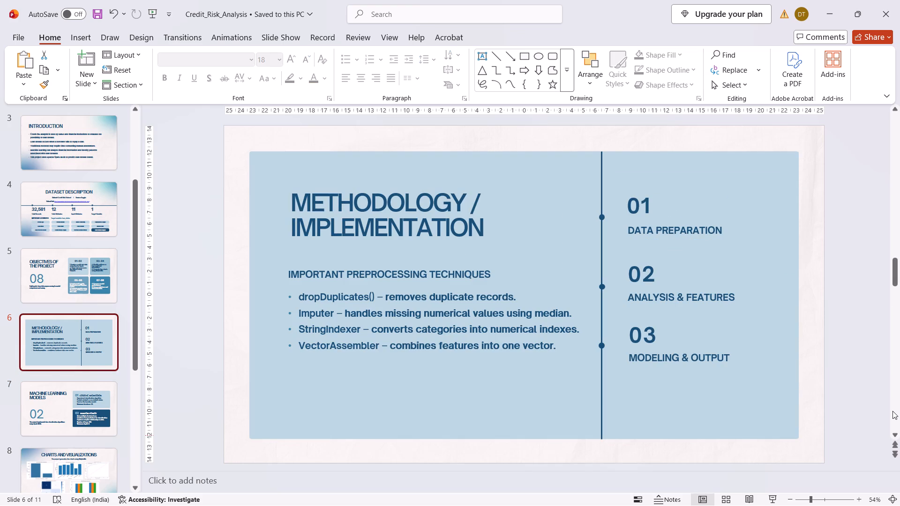
Move the number 03 and its MODELING & OUTPUT heading slightly down, widening the gap below section 02.
{"action": "left_click", "coordinate": [638, 326]}
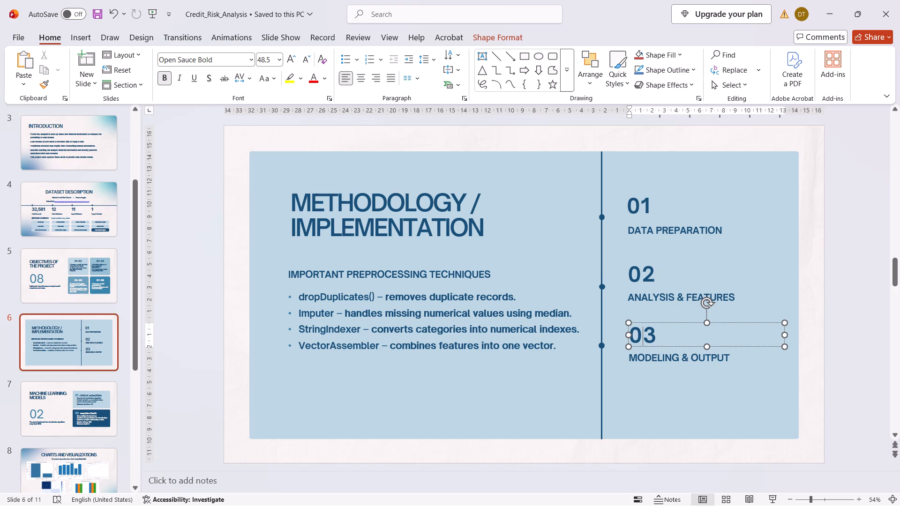
{"action": "double_click", "coordinate": [643, 320]}
{"action": "left_click", "coordinate": [643, 333]}
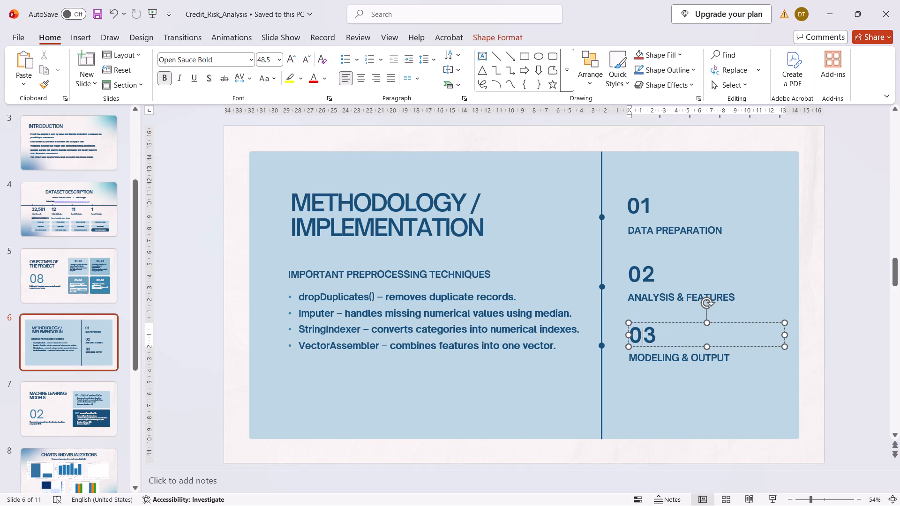
{"action": "left_click", "coordinate": [645, 323]}
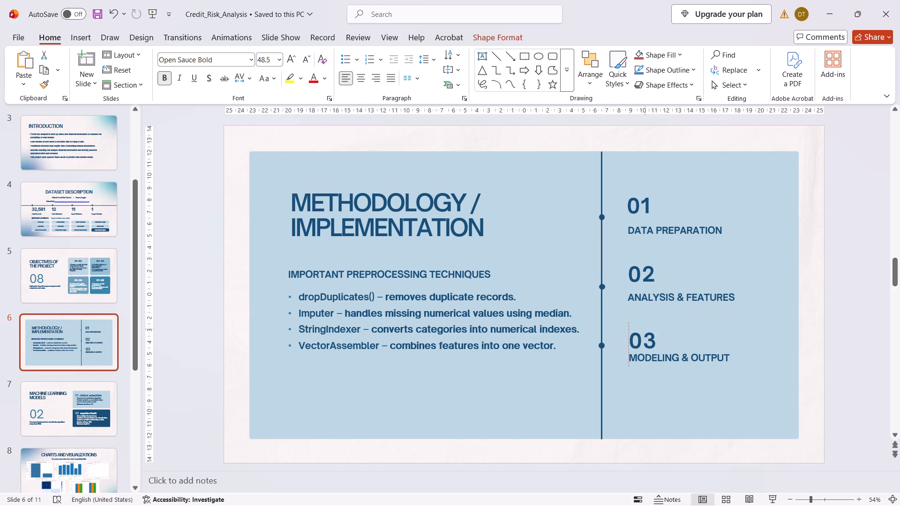
{"action": "left_click", "coordinate": [656, 357]}
{"action": "left_click", "coordinate": [660, 351]}
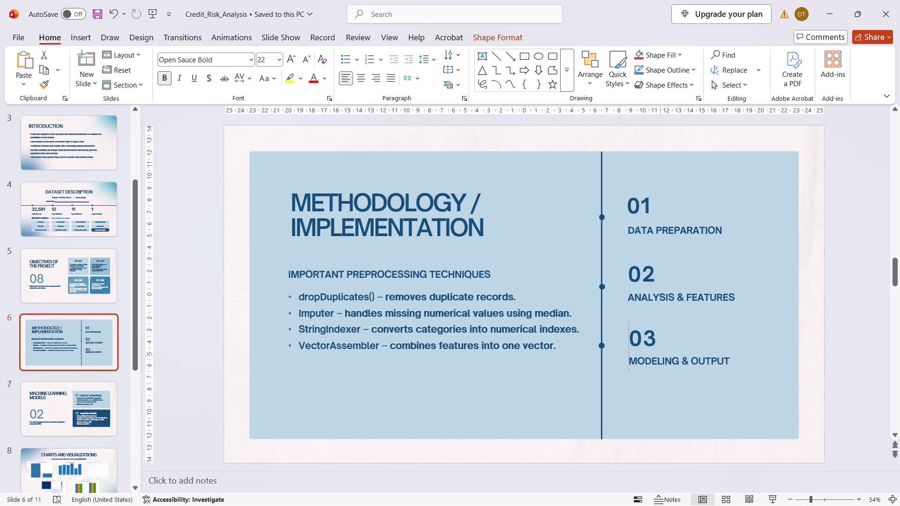
Move the DATA PREPARATION heading slightly up, closer to the number 01.
{"action": "left_click", "coordinate": [675, 228]}
{"action": "left_click", "coordinate": [675, 224]}
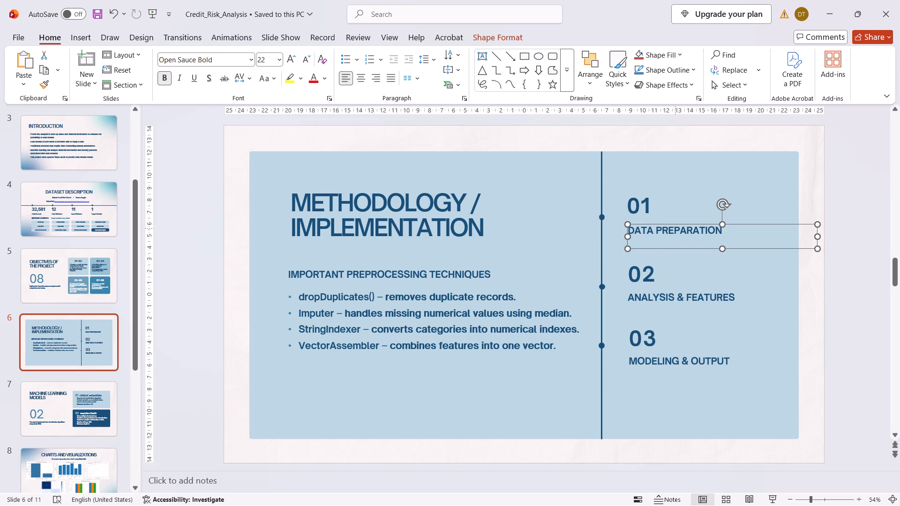
Select the number 02 above the ANALYSIS & FEATURES heading.
{"action": "left_click", "coordinate": [690, 270]}
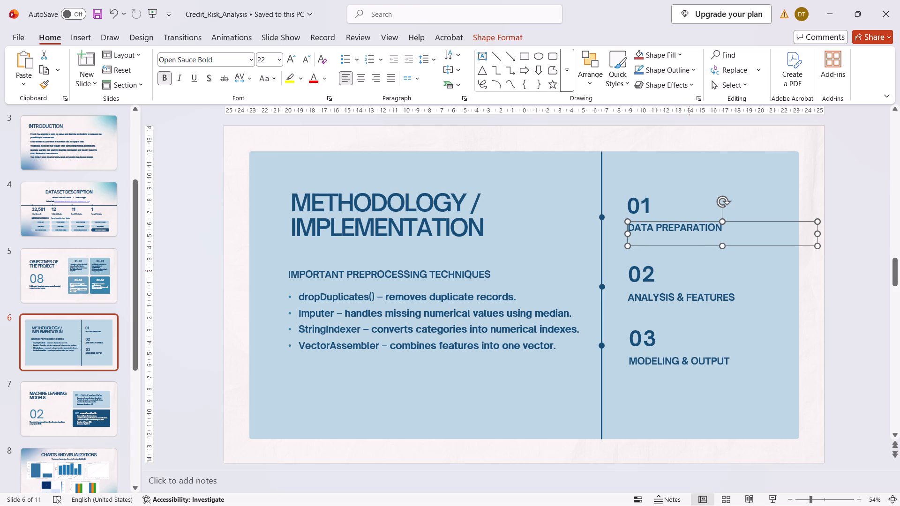
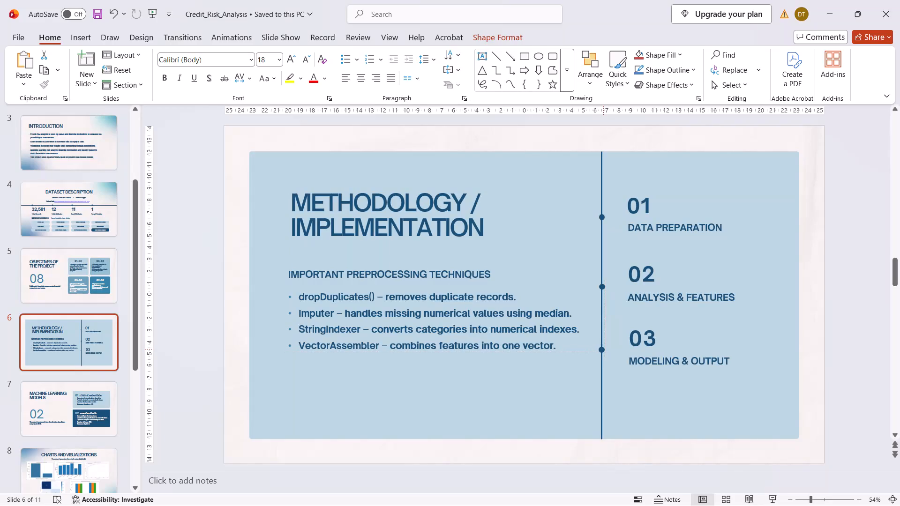
Move the MODELING & OUTPUT heading slightly up, closer to the number 03, and leave nothing selected.
{"action": "left_click", "coordinate": [696, 328]}
{"action": "left_click", "coordinate": [674, 365]}
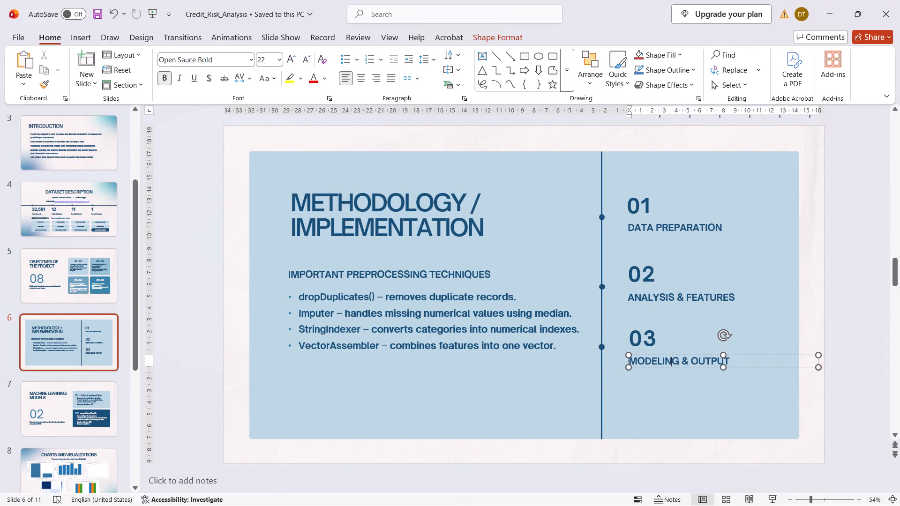
{"action": "left_click", "coordinate": [670, 353]}
{"action": "left_click", "coordinate": [712, 403]}
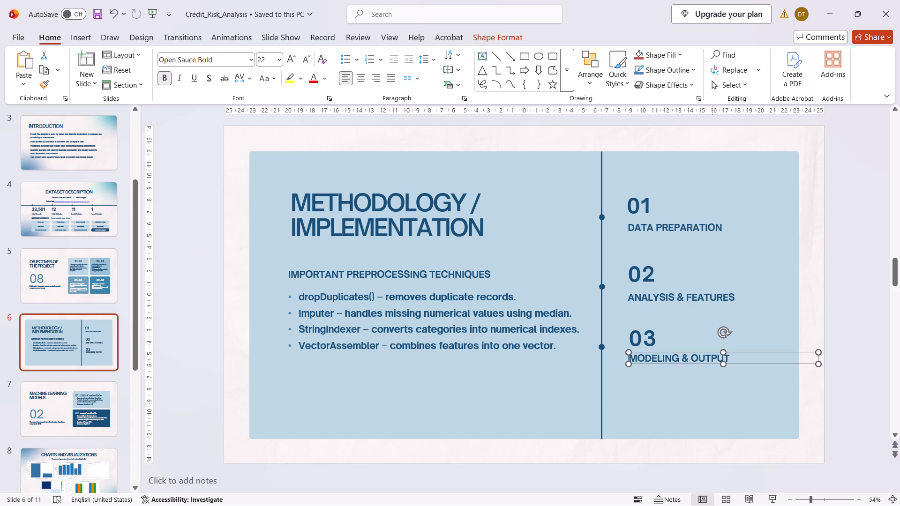
{"action": "left_click", "coordinate": [878, 348]}
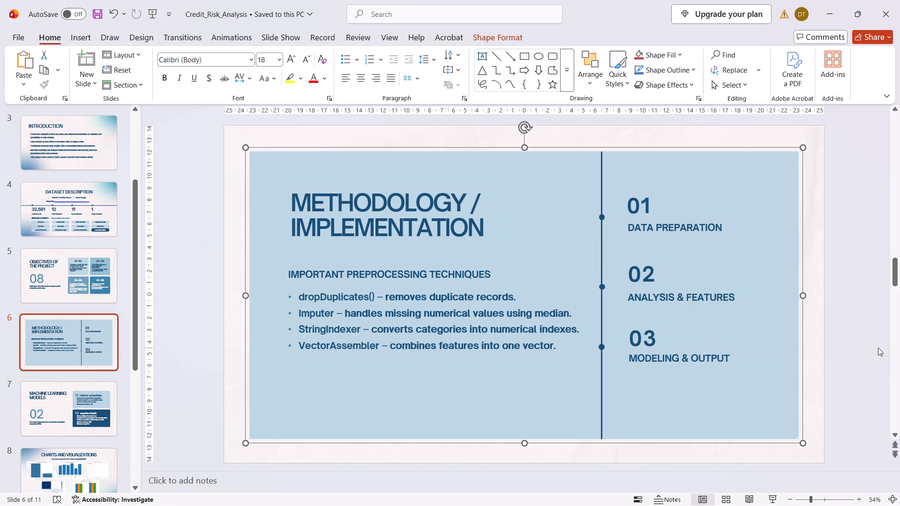
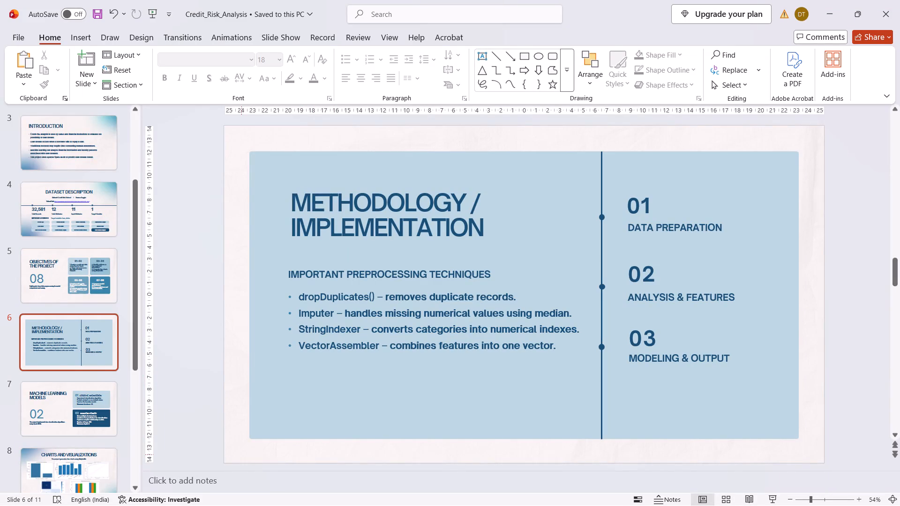
Compare the Methodology / Implementation slide with the Machine Learning Models slide, ending on the Machine Learning Models slide.
{"action": "left_click", "coordinate": [96, 414]}
{"action": "left_click", "coordinate": [100, 362]}
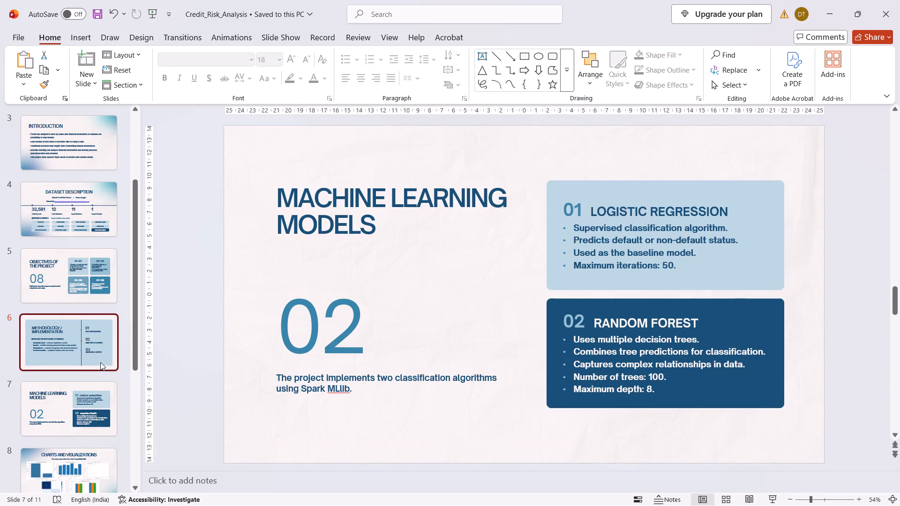
{"action": "left_click", "coordinate": [87, 421]}
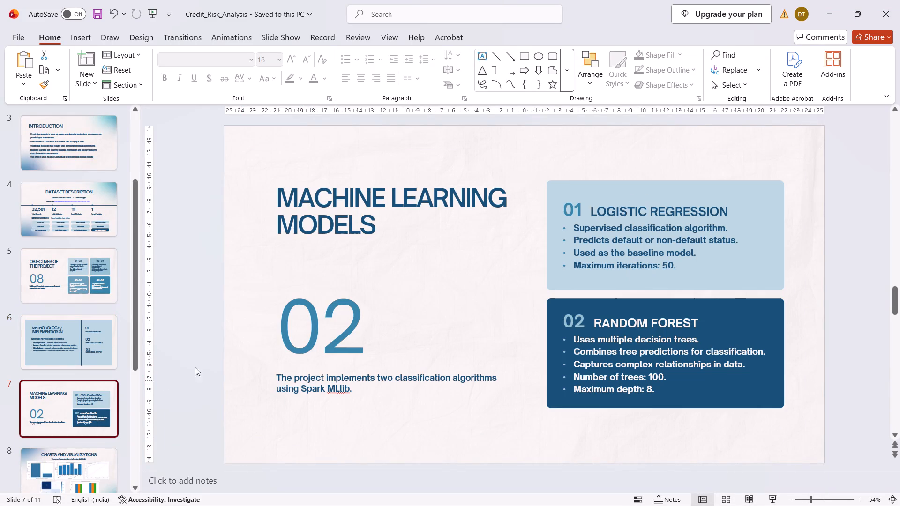
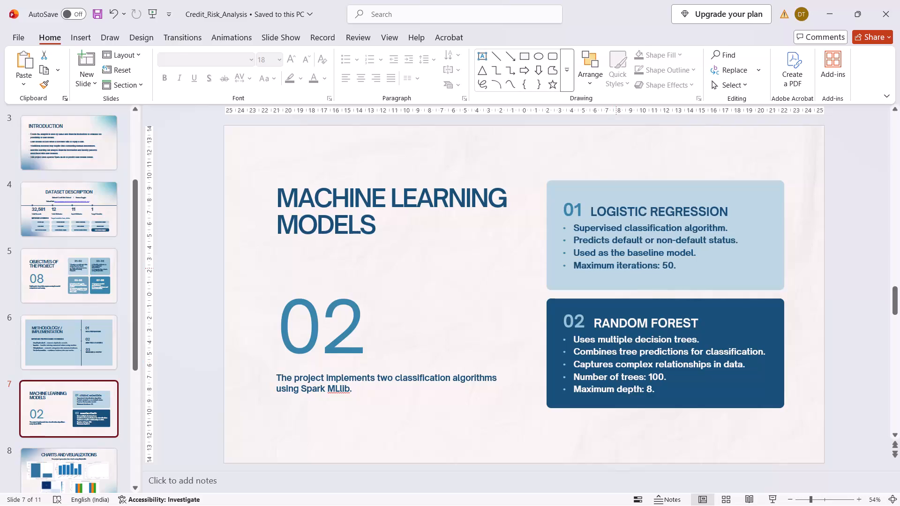
Delete the bullet "Used as the baseline model." from the Logistic Regression box, leaving no empty bullet line behind.
{"action": "left_click", "coordinate": [640, 258]}
{"action": "left_click", "coordinate": [697, 253]}
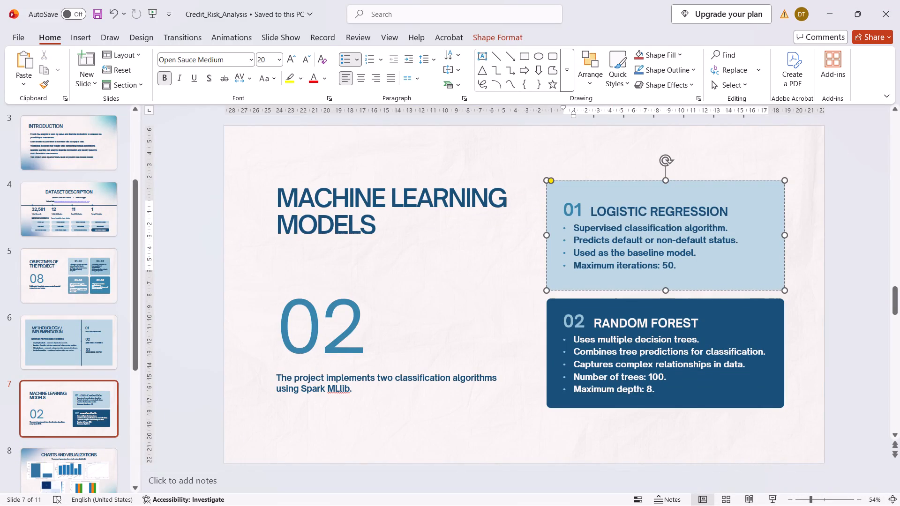
{"action": "key", "text": "BackSpace"}
{"action": "key", "text": "BackSpace"}
{"action": "key", "text": "BackSpace"}
{"action": "key", "text": "BackSpace"}
{"action": "key", "text": "BackSpace"}
{"action": "key", "text": "BackSpace"}
{"action": "key", "text": "BackSpace"}
{"action": "key", "text": "BackSpace"}
{"action": "key", "text": "BackSpace"}
{"action": "key", "text": "BackSpace"}
{"action": "key", "text": "BackSpace"}
{"action": "key", "text": "BackSpace"}
{"action": "key", "text": "BackSpace"}
{"action": "key", "text": "BackSpace"}
{"action": "key", "text": "BackSpace"}
{"action": "key", "text": "BackSpace"}
{"action": "key", "text": "BackSpace"}
{"action": "key", "text": "BackSpace"}
{"action": "key", "text": "BackSpace"}
{"action": "key", "text": "BackSpace"}
{"action": "key", "text": "BackSpace"}
{"action": "key", "text": "BackSpace"}
{"action": "key", "text": "BackSpace"}
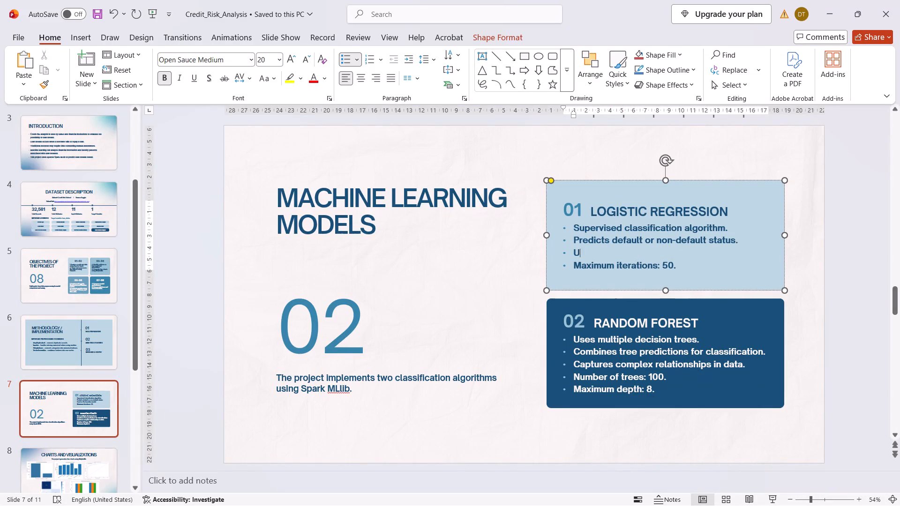
{"action": "key", "text": "BackSpace"}
{"action": "key", "text": "BackSpace"}
{"action": "key", "text": "BackSpace"}
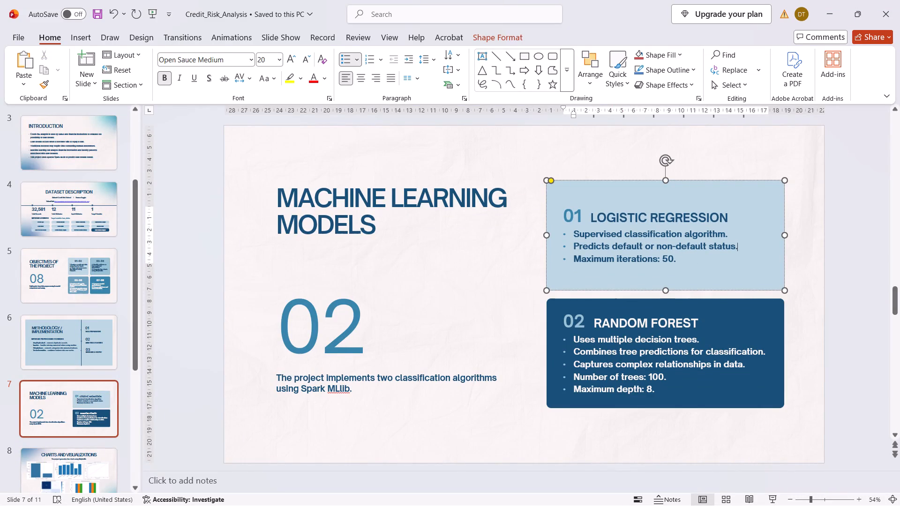
{"action": "left_click", "coordinate": [481, 304]}
Remove the bullet "Captures complex relationships in data." from the Random Forest box, including its empty bullet line.
{"action": "left_click", "coordinate": [589, 369]}
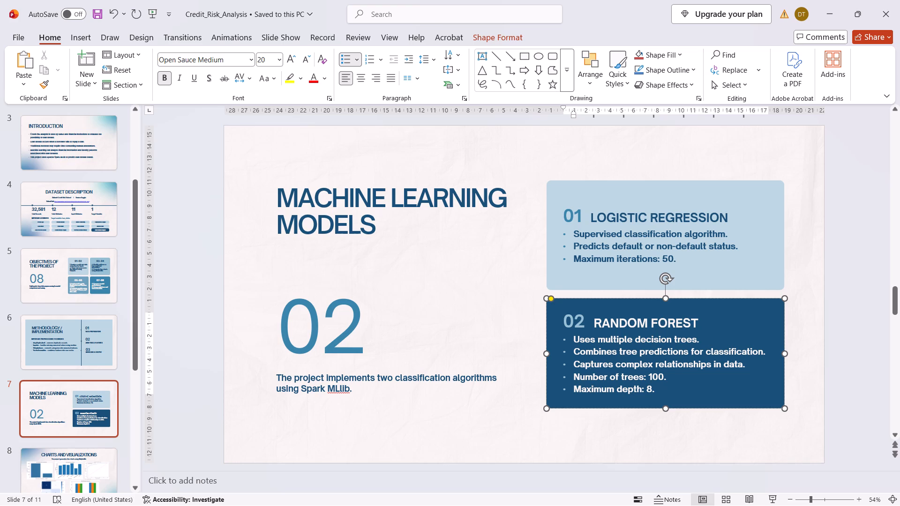
{"action": "left_click", "coordinate": [639, 371]}
{"action": "left_click", "coordinate": [762, 363]}
{"action": "key", "text": "BackSpace"}
{"action": "key", "text": "BackSpace"}
{"action": "key", "text": "BackSpace"}
{"action": "key", "text": "BackSpace"}
{"action": "key", "text": "BackSpace"}
{"action": "key", "text": "BackSpace"}
{"action": "key", "text": "BackSpace"}
{"action": "key", "text": "BackSpace"}
{"action": "key", "text": "BackSpace"}
{"action": "key", "text": "BackSpace"}
{"action": "key", "text": "BackSpace"}
{"action": "key", "text": "BackSpace"}
{"action": "key", "text": "BackSpace"}
{"action": "key", "text": "BackSpace"}
{"action": "key", "text": "BackSpace"}
{"action": "key", "text": "BackSpace"}
{"action": "key", "text": "BackSpace"}
{"action": "key", "text": "BackSpace"}
{"action": "key", "text": "BackSpace"}
{"action": "key", "text": "BackSpace"}
{"action": "key", "text": "BackSpace"}
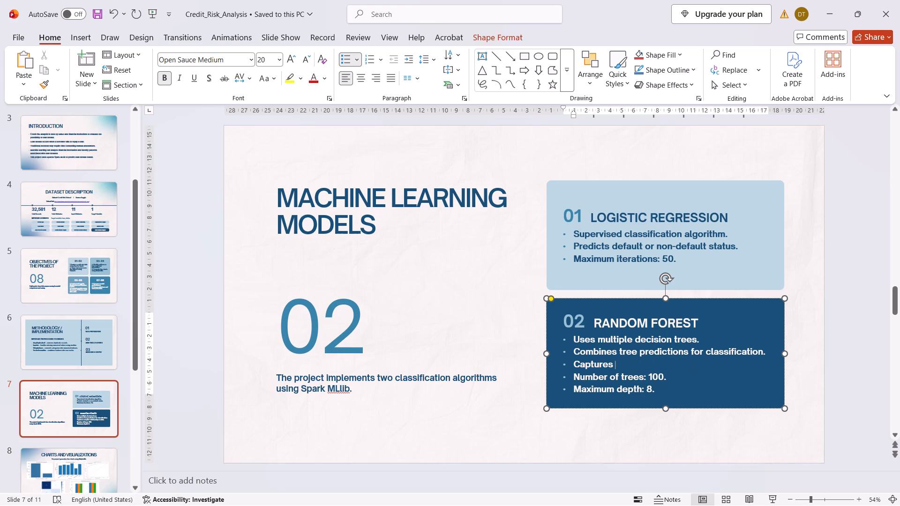
{"action": "key", "text": "BackSpace"}
{"action": "key", "text": "BackSpace"}
{"action": "key", "text": "BackSpace"}
{"action": "key", "text": "BackSpace"}
{"action": "key", "text": "BackSpace"}
{"action": "key", "text": "BackSpace"}
{"action": "key", "text": "BackSpace"}
{"action": "key", "text": "BackSpace"}
{"action": "key", "text": "BackSpace"}
{"action": "key", "text": "BackSpace"}
{"action": "key", "text": "BackSpace"}
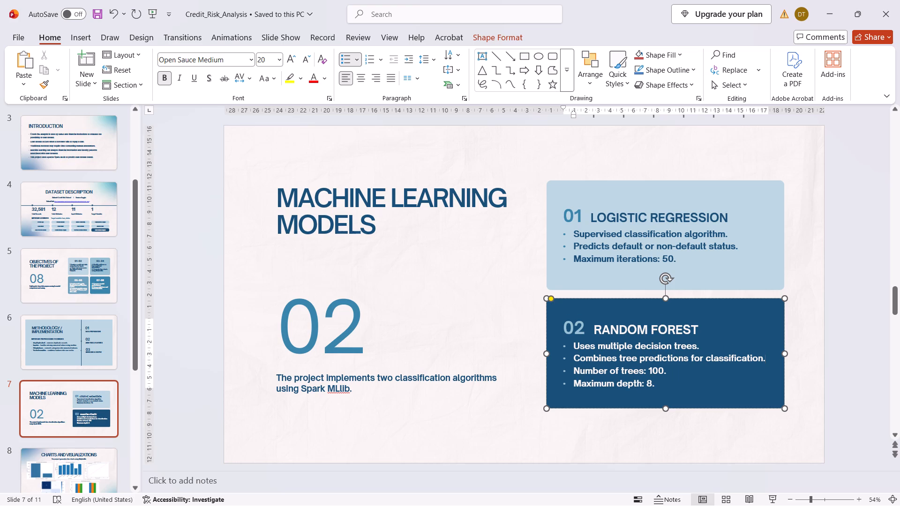
{"action": "left_click", "coordinate": [844, 380]}
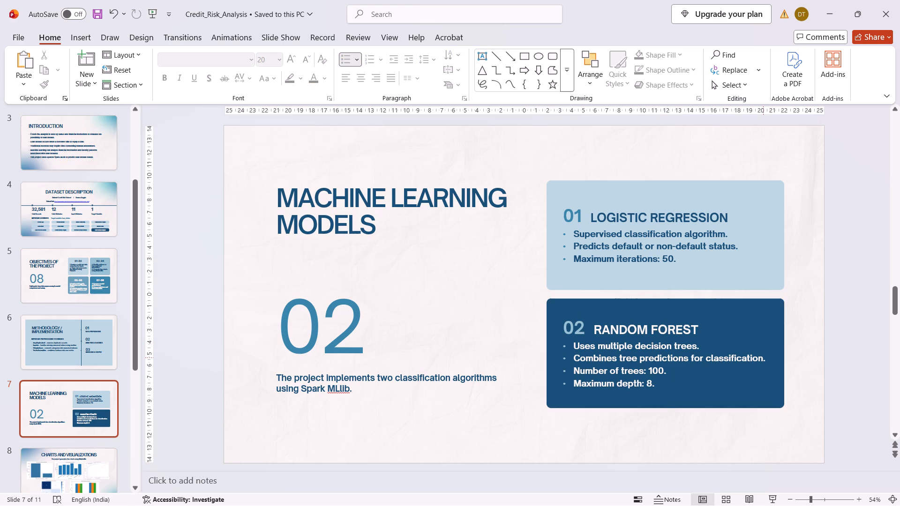
Copy the Random Forest bullets "Uses multiple decision trees." and "Combines tree predictions for classification.".
{"action": "left_click_drag", "start_coordinate": [765, 357], "coordinate": [540, 341]}
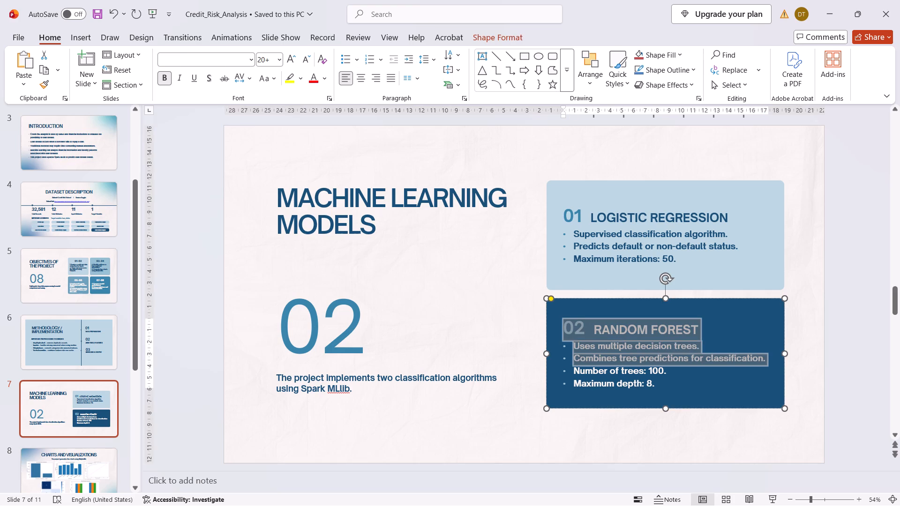
{"action": "left_click_drag", "start_coordinate": [540, 341], "coordinate": [543, 346]}
{"action": "key", "text": "ctrl+c"}
{"action": "key", "text": "ctrl+c"}
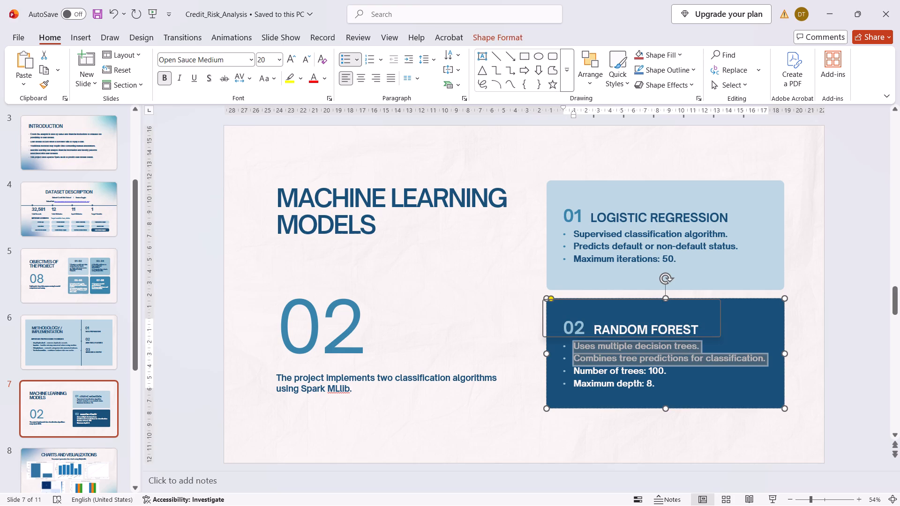
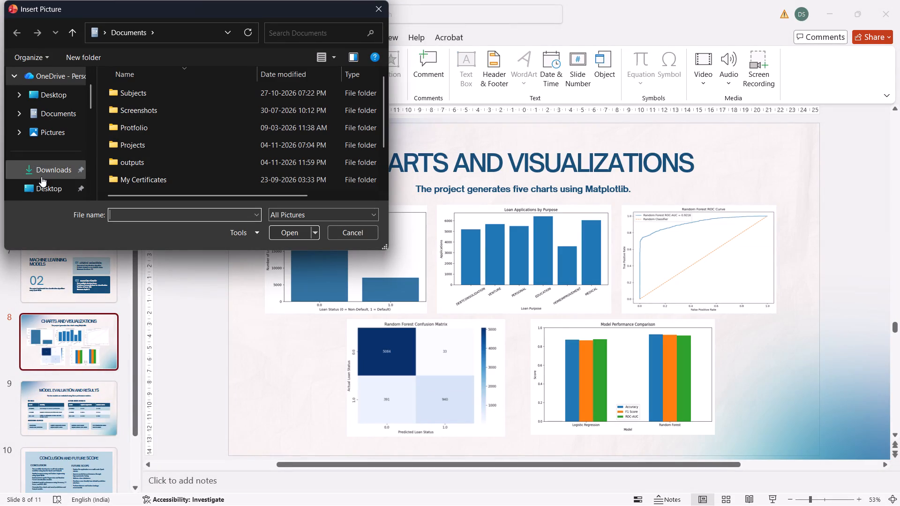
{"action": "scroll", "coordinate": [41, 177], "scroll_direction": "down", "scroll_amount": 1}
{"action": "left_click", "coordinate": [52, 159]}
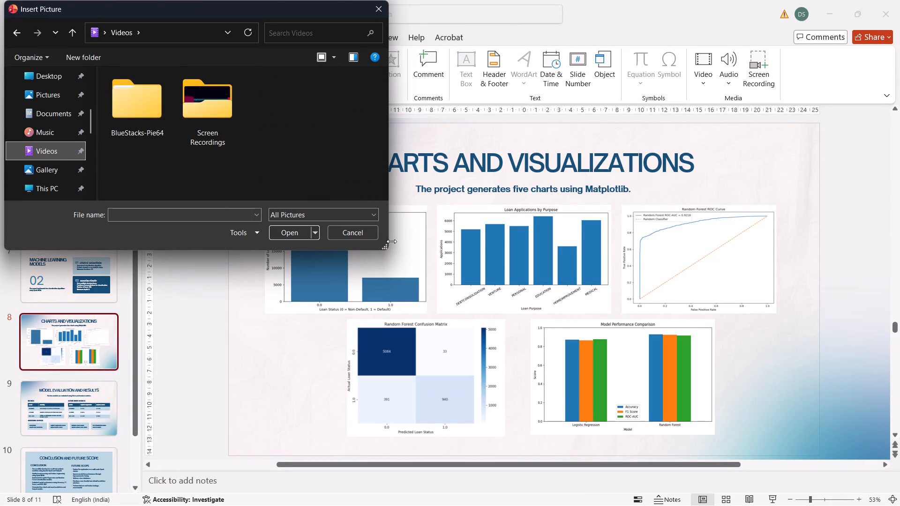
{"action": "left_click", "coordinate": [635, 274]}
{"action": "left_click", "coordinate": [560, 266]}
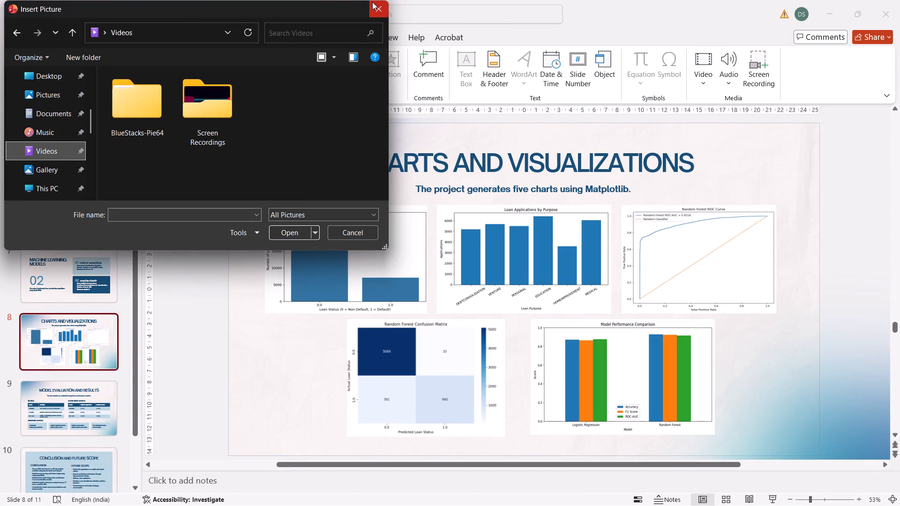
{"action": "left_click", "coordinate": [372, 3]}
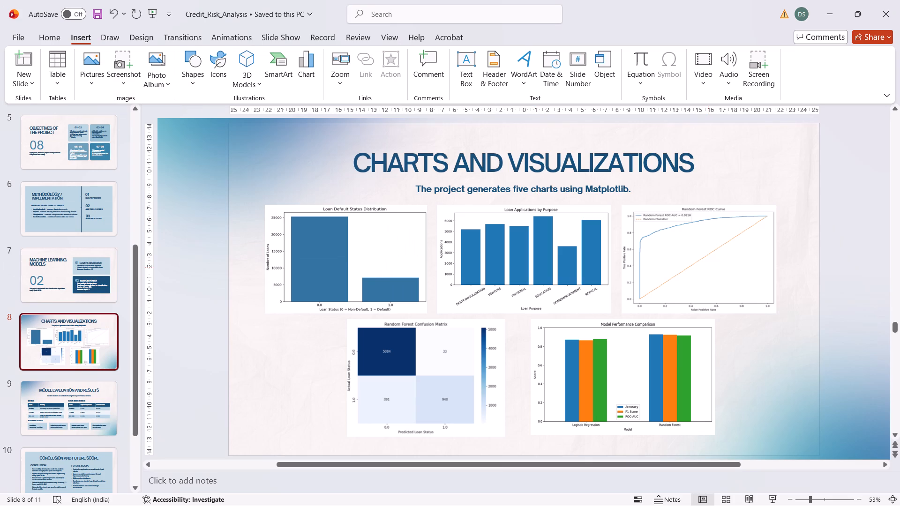
Replace the Random Forest ROC Curve picture with chart4_income from the Credit-Risk-Analysis project's outputs folder in Documents > Projects.
{"action": "left_click", "coordinate": [708, 268]}
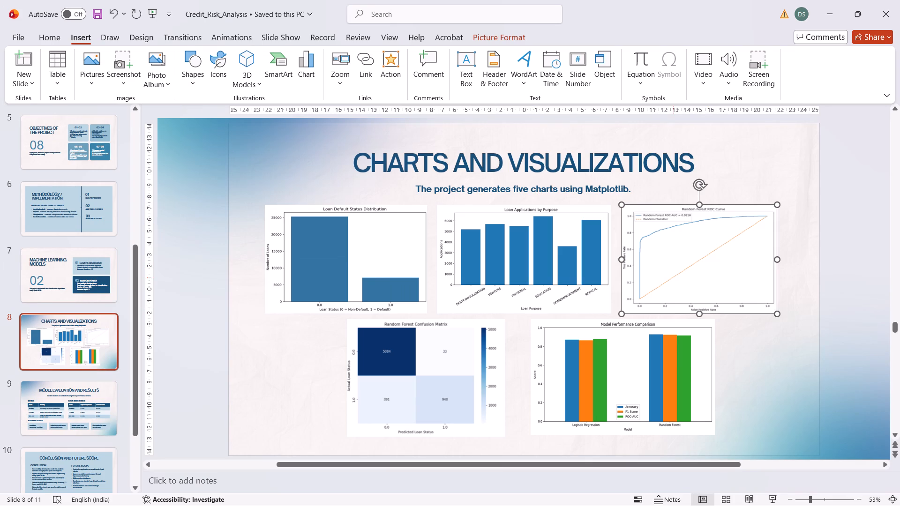
{"action": "right_click", "coordinate": [674, 278]}
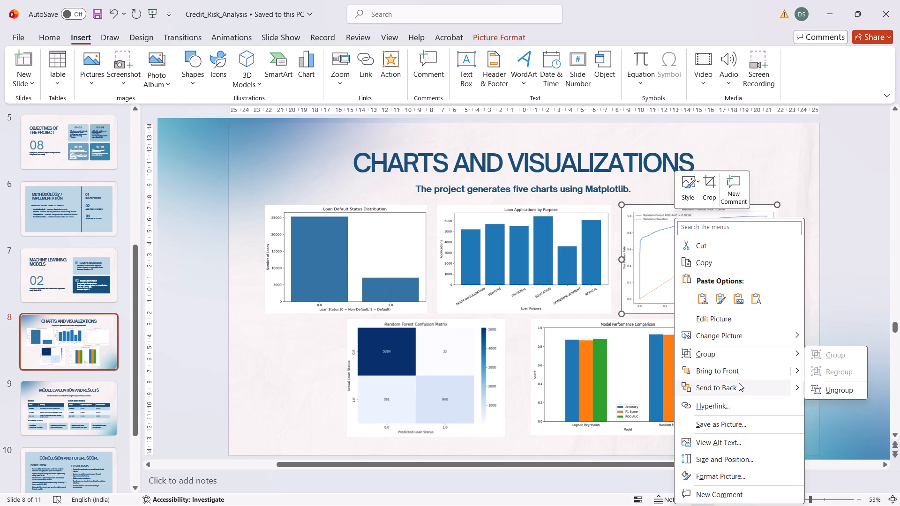
{"action": "scroll", "coordinate": [754, 424], "scroll_direction": "down", "scroll_amount": 1}
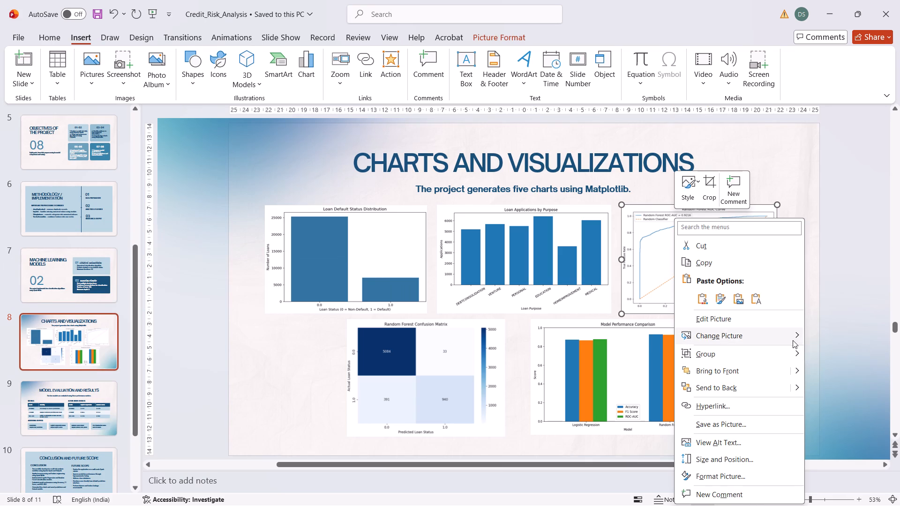
{"action": "left_click", "coordinate": [793, 339]}
{"action": "left_click", "coordinate": [657, 339]}
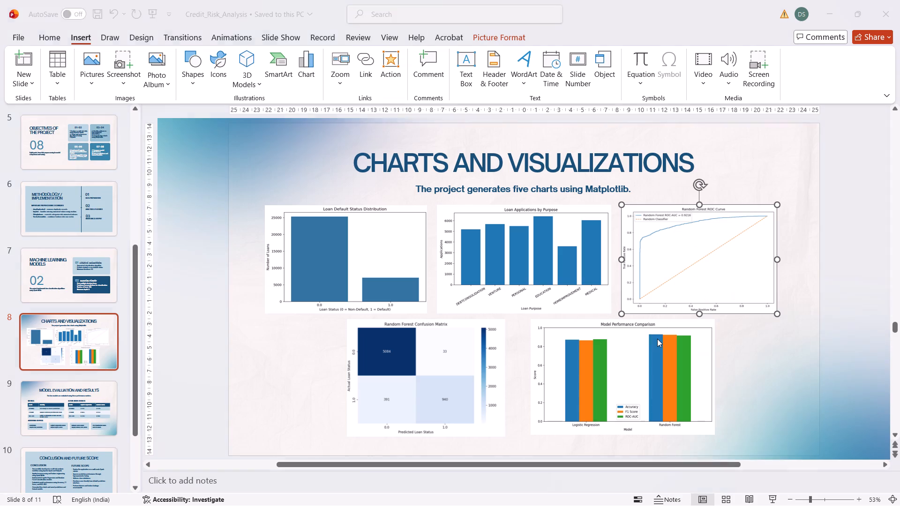
{"action": "scroll", "coordinate": [52, 176], "scroll_direction": "down", "scroll_amount": 1}
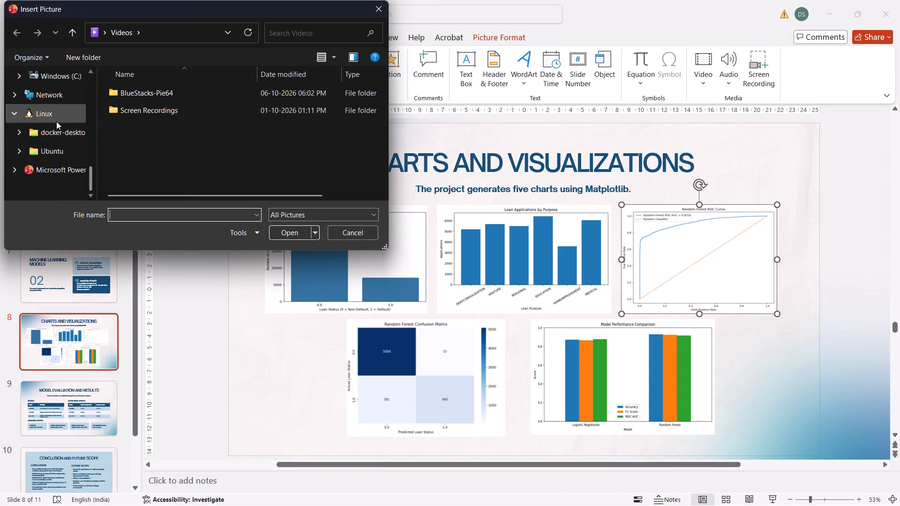
{"action": "scroll", "coordinate": [56, 121], "scroll_direction": "up", "scroll_amount": 3}
{"action": "left_click", "coordinate": [62, 161]}
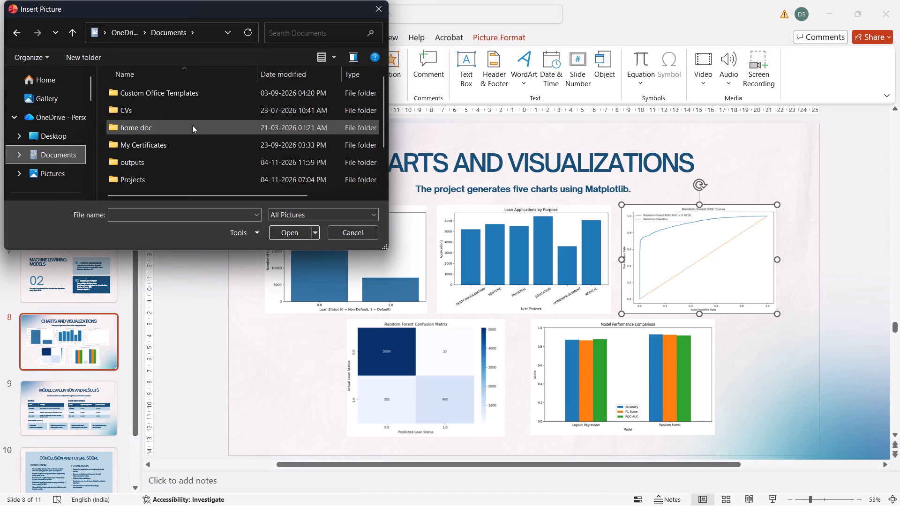
{"action": "double_click", "coordinate": [175, 173]}
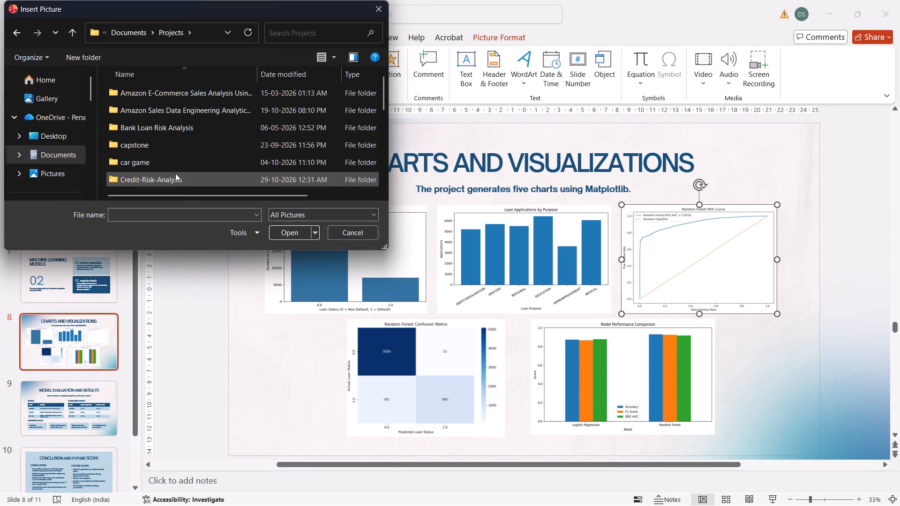
{"action": "double_click", "coordinate": [186, 179]}
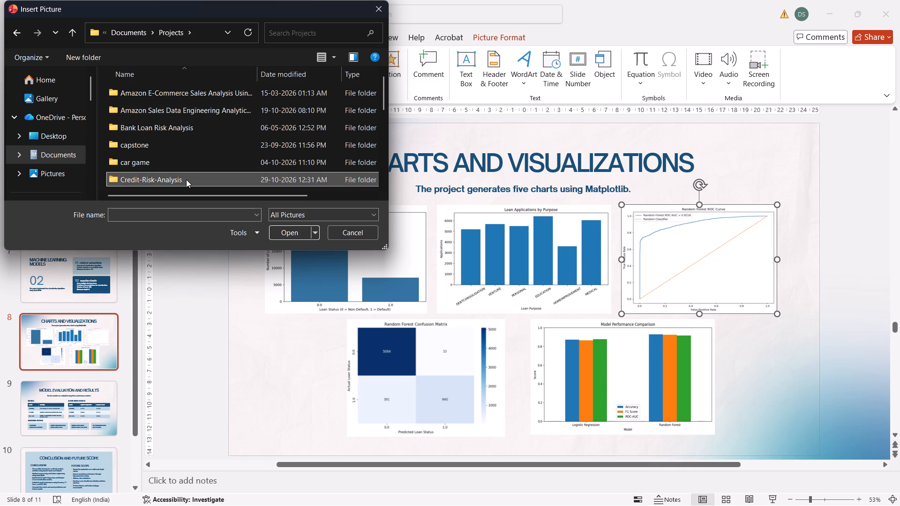
{"action": "double_click", "coordinate": [225, 89]}
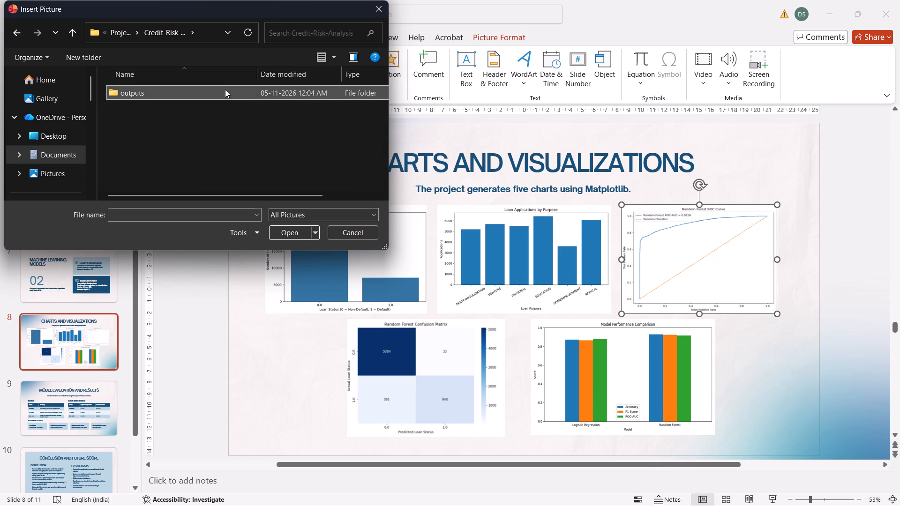
{"action": "scroll", "coordinate": [225, 89], "scroll_direction": "down", "scroll_amount": 1}
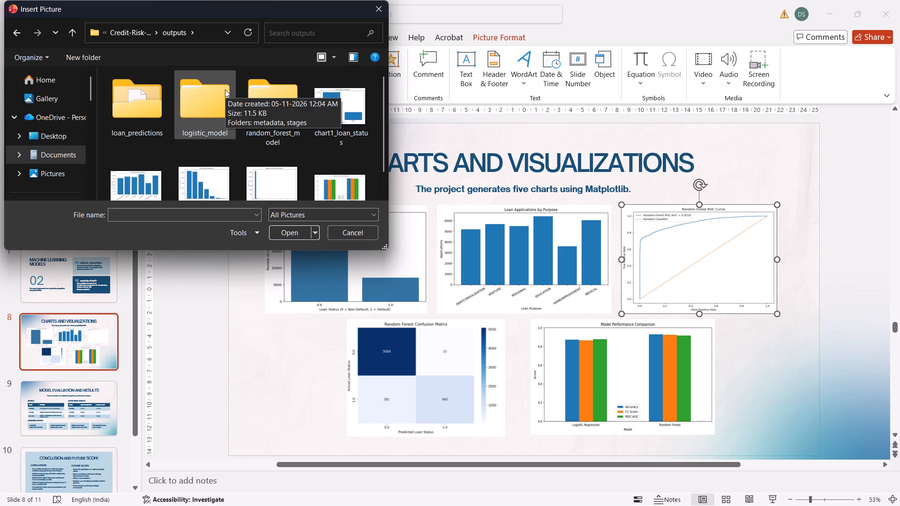
{"action": "scroll", "coordinate": [225, 89], "scroll_direction": "down", "scroll_amount": 1}
{"action": "scroll", "coordinate": [229, 131], "scroll_direction": "down", "scroll_amount": 1}
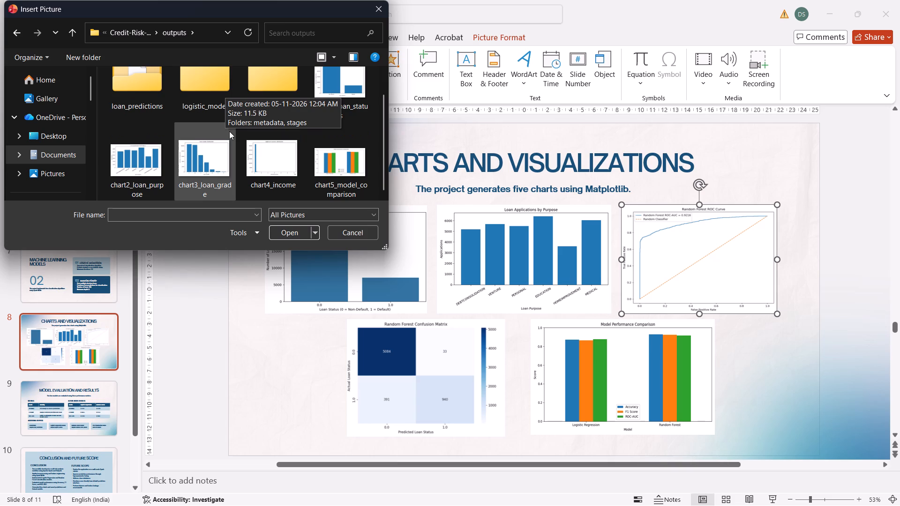
{"action": "double_click", "coordinate": [268, 171]}
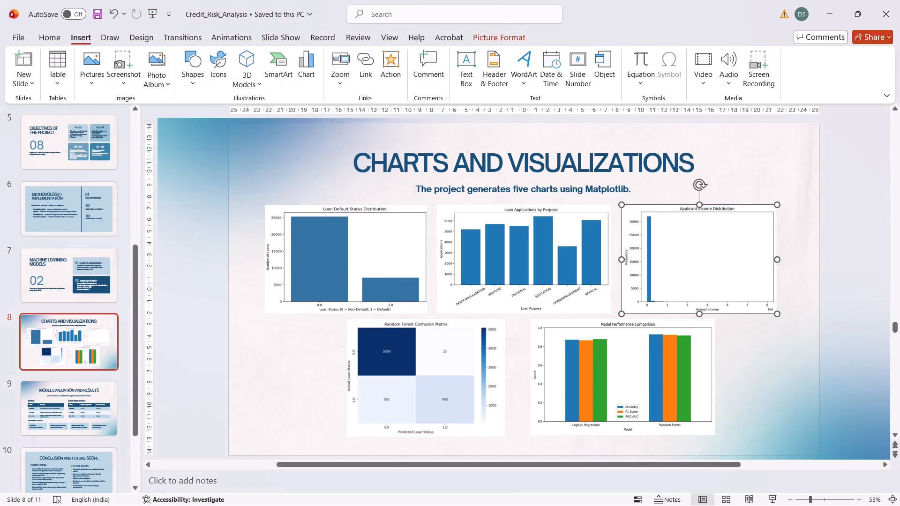
Replace the Random Forest Confusion Matrix picture with chart3_loan_grade from the same outputs folder.
{"action": "left_click", "coordinate": [442, 362]}
{"action": "right_click", "coordinate": [442, 362]}
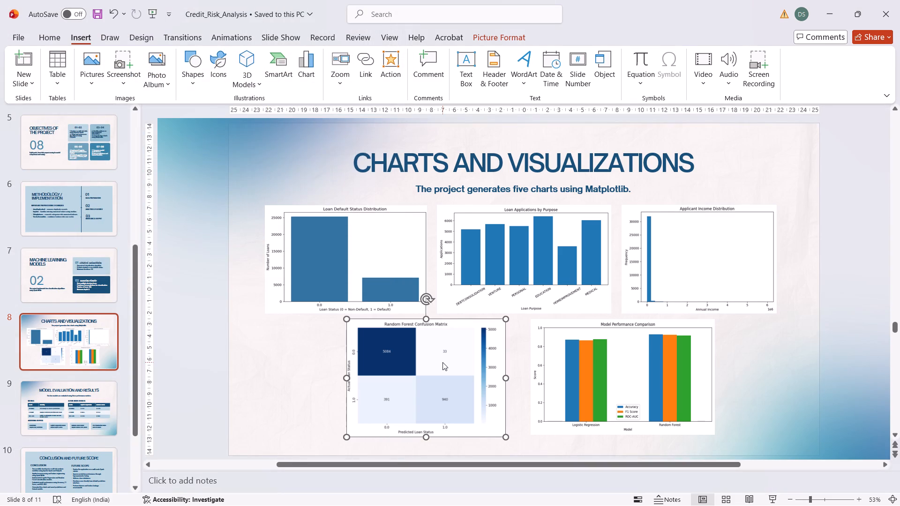
{"action": "left_click", "coordinate": [552, 193]}
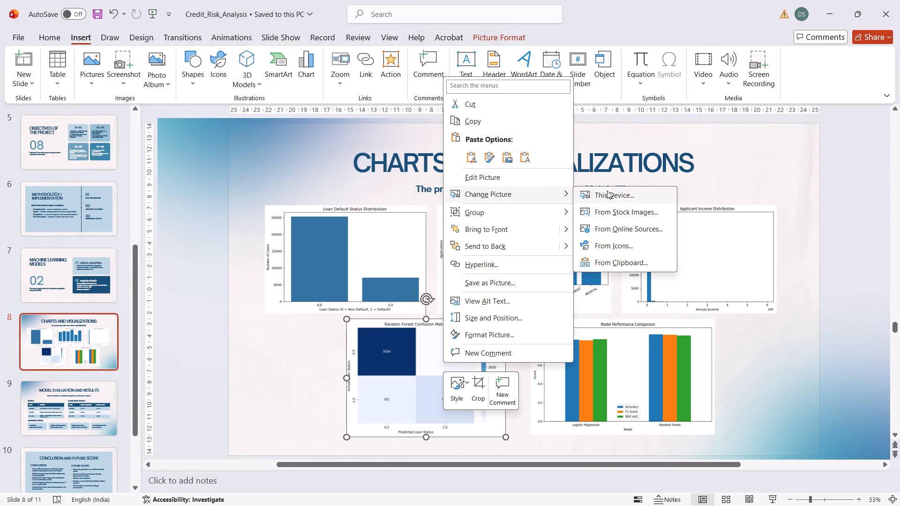
{"action": "left_click", "coordinate": [607, 191]}
{"action": "scroll", "coordinate": [225, 177], "scroll_direction": "down", "scroll_amount": 4}
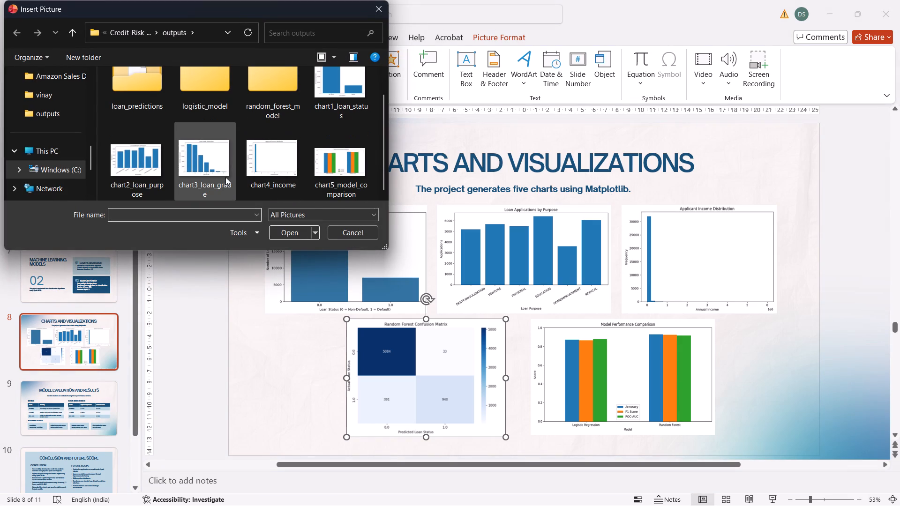
{"action": "double_click", "coordinate": [209, 178]}
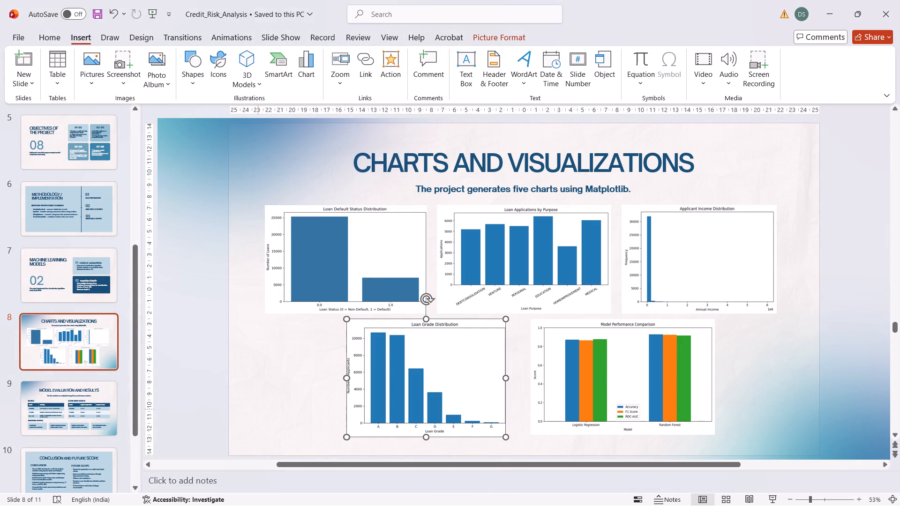
Review the Model Evaluation and Results slide alongside the methodology, charts, conclusion and closing slides.
{"action": "left_click", "coordinate": [64, 417]}
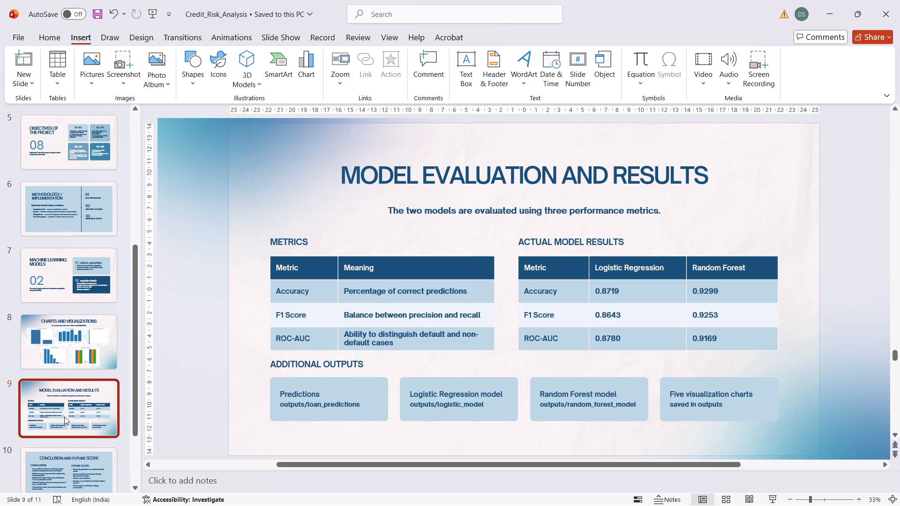
{"action": "left_click", "coordinate": [75, 215]}
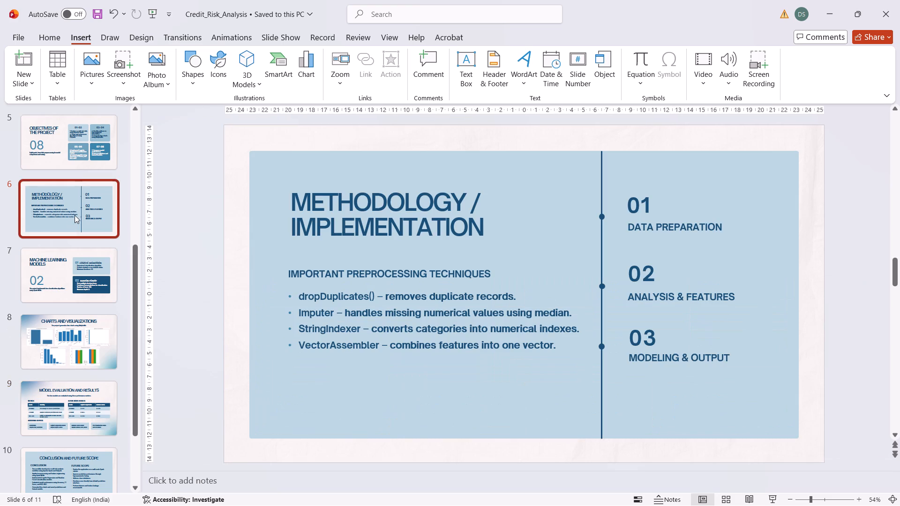
{"action": "left_click", "coordinate": [94, 359]}
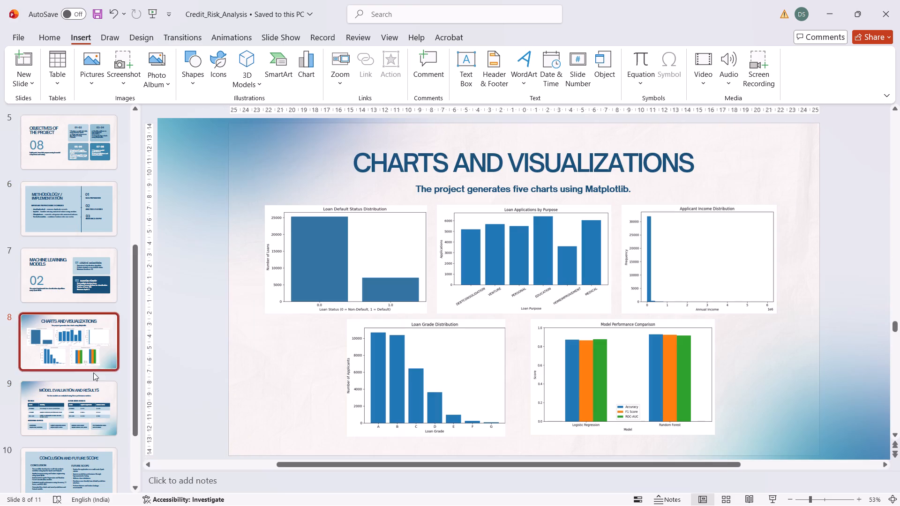
{"action": "left_click", "coordinate": [93, 382]}
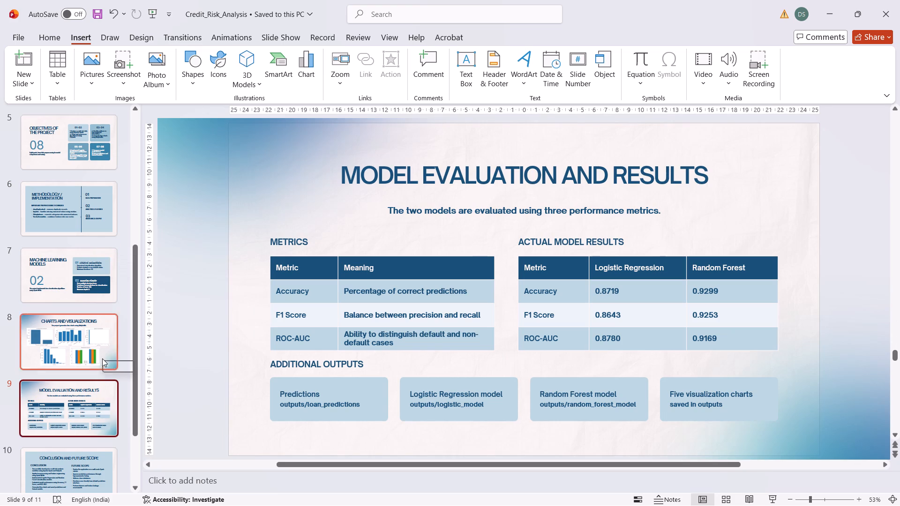
{"action": "left_click", "coordinate": [99, 415]}
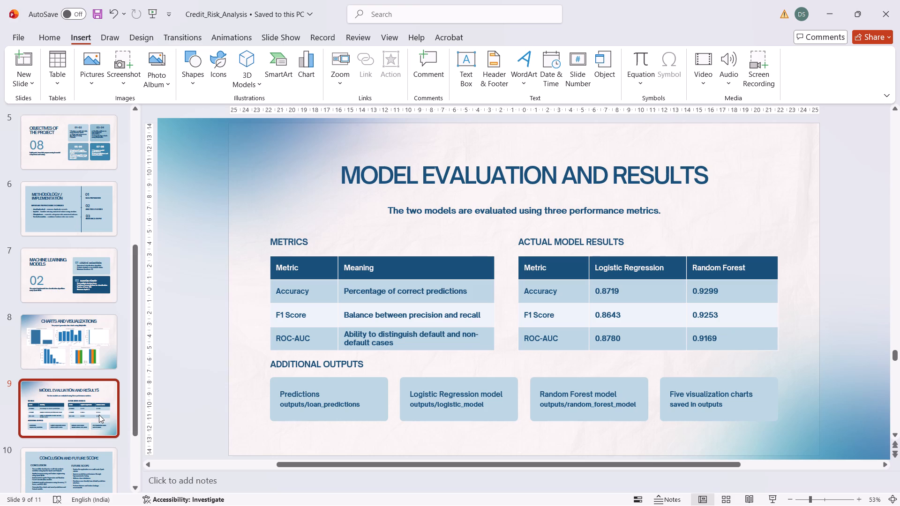
{"action": "scroll", "coordinate": [99, 415], "scroll_direction": "down", "scroll_amount": 1}
{"action": "left_click", "coordinate": [79, 402]}
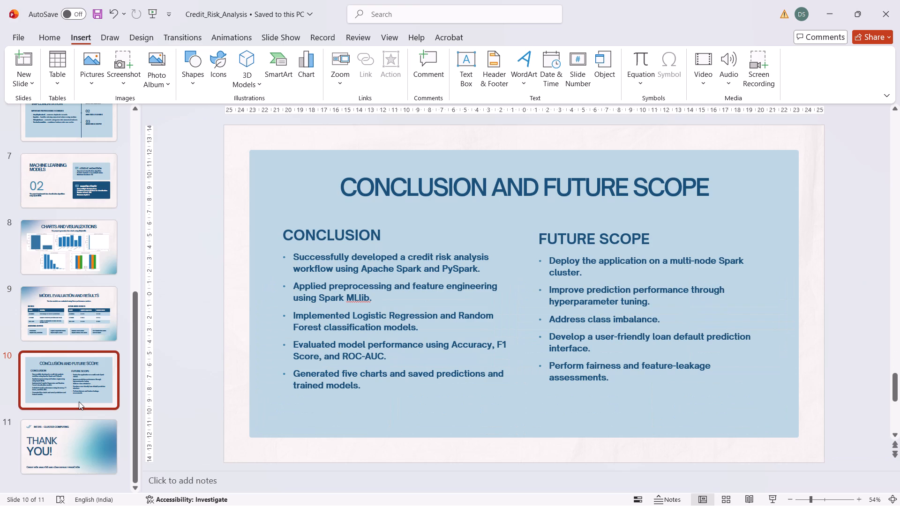
{"action": "left_click", "coordinate": [77, 435]}
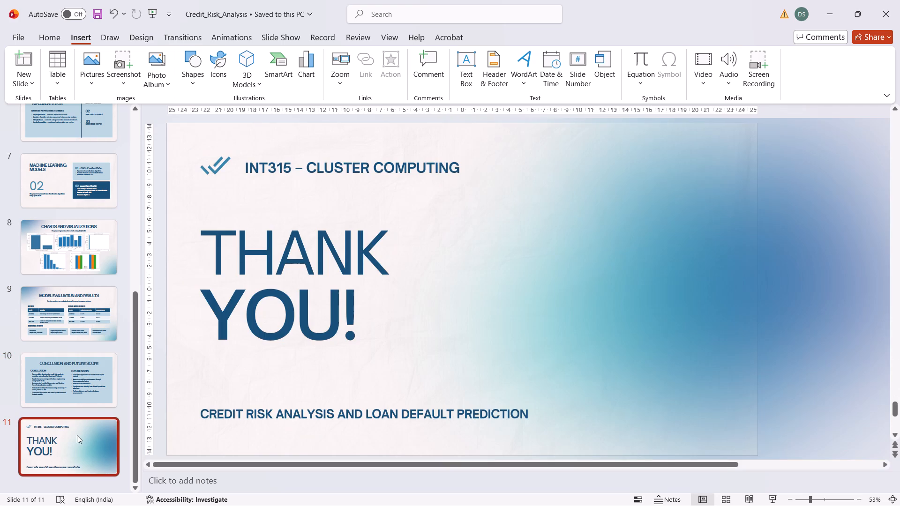
{"action": "left_click", "coordinate": [91, 307]}
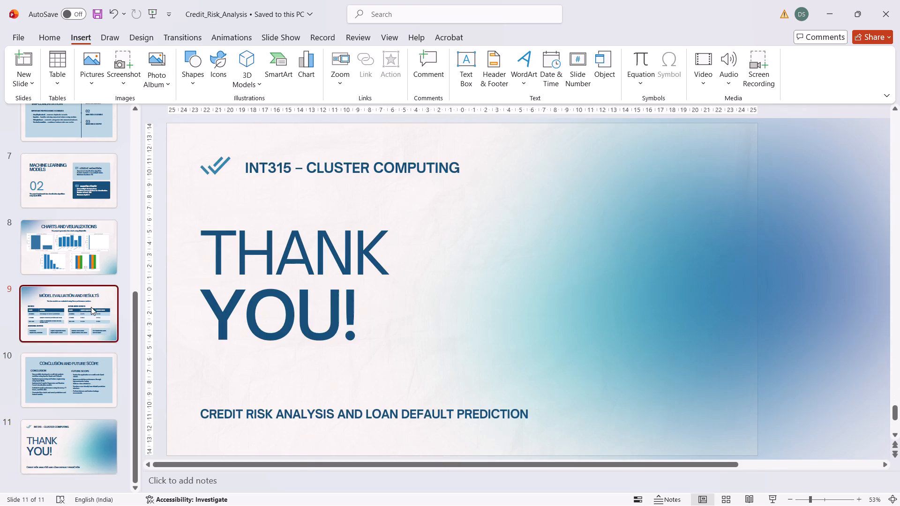
{"action": "left_click", "coordinate": [73, 284]}
{"action": "left_click", "coordinate": [72, 323]}
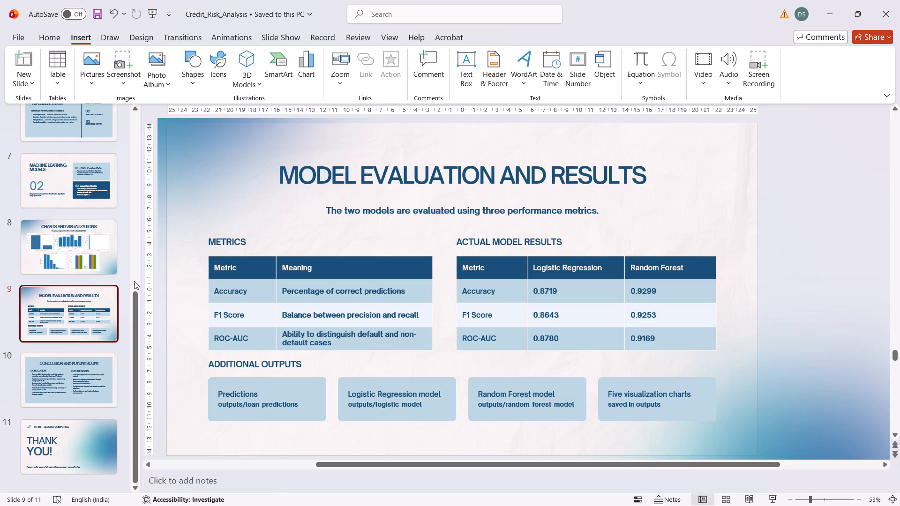
Look back over the slides from Machine Learning Models to the closing slide, ending on Machine Learning Models.
{"action": "left_click", "coordinate": [51, 255]}
{"action": "left_click", "coordinate": [60, 217]}
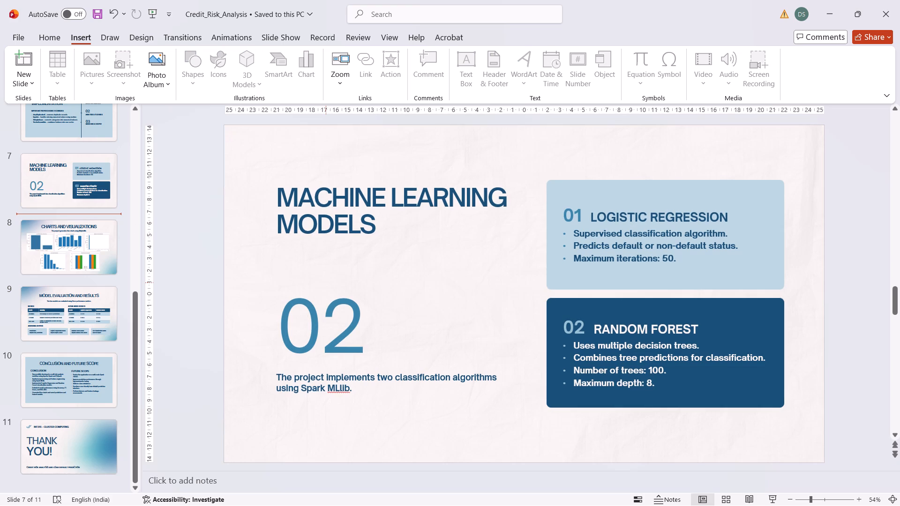
{"action": "scroll", "coordinate": [326, 283], "scroll_direction": "down", "scroll_amount": 2}
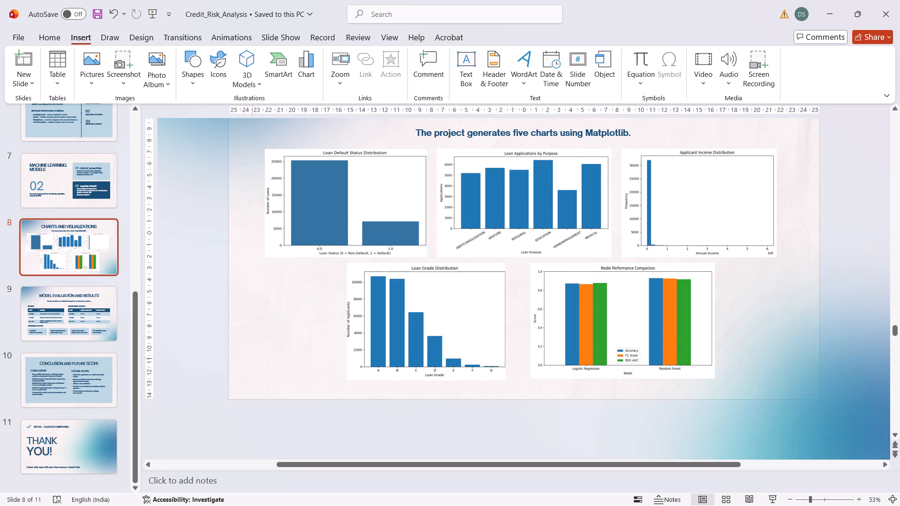
{"action": "left_click", "coordinate": [43, 421]}
{"action": "left_click", "coordinate": [63, 391]}
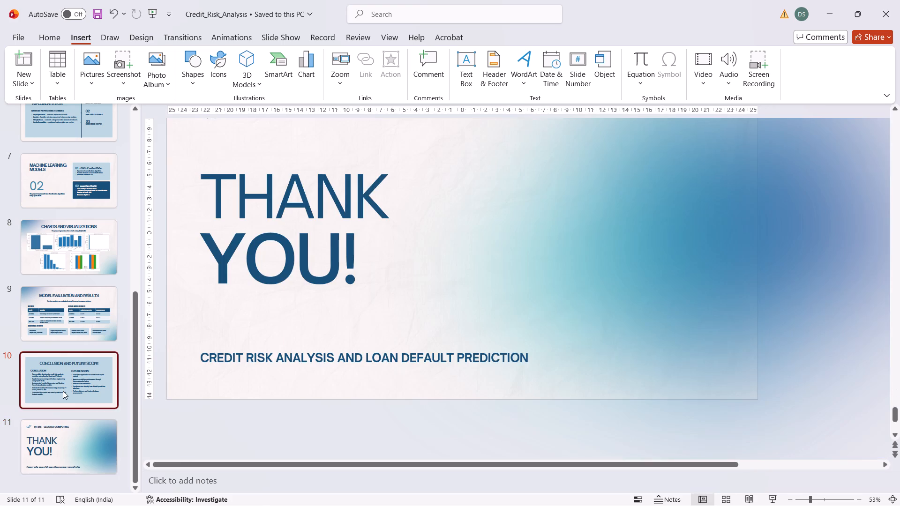
{"action": "left_click", "coordinate": [73, 359]}
{"action": "left_click", "coordinate": [81, 326]}
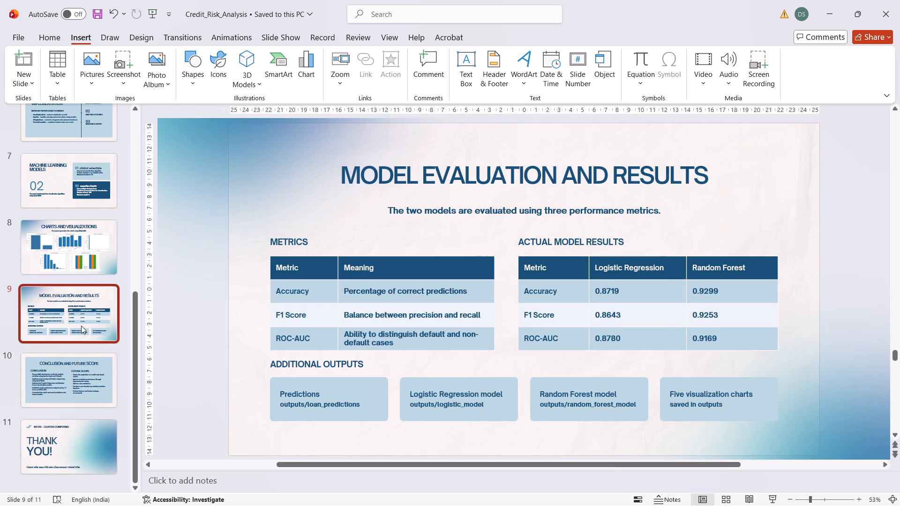
{"action": "left_click", "coordinate": [89, 296]}
{"action": "left_click", "coordinate": [89, 274]}
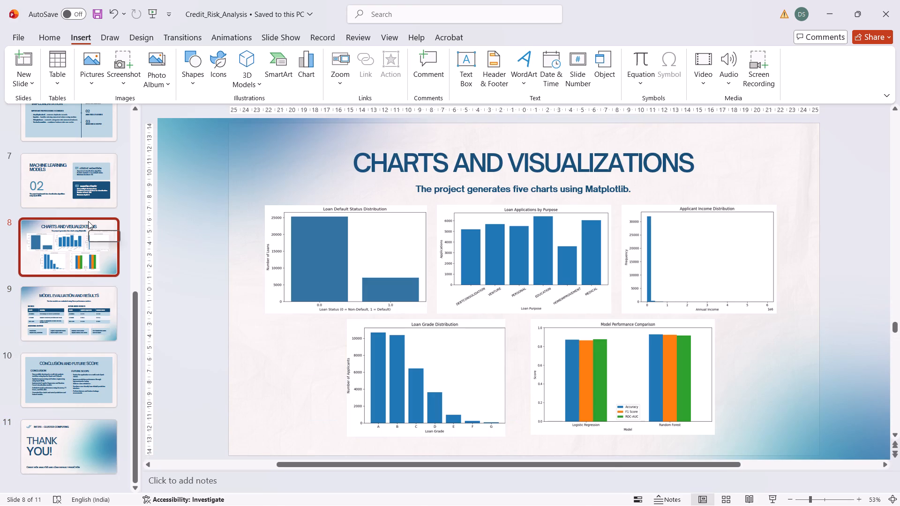
{"action": "left_click", "coordinate": [88, 212]}
{"action": "left_click", "coordinate": [88, 199]}
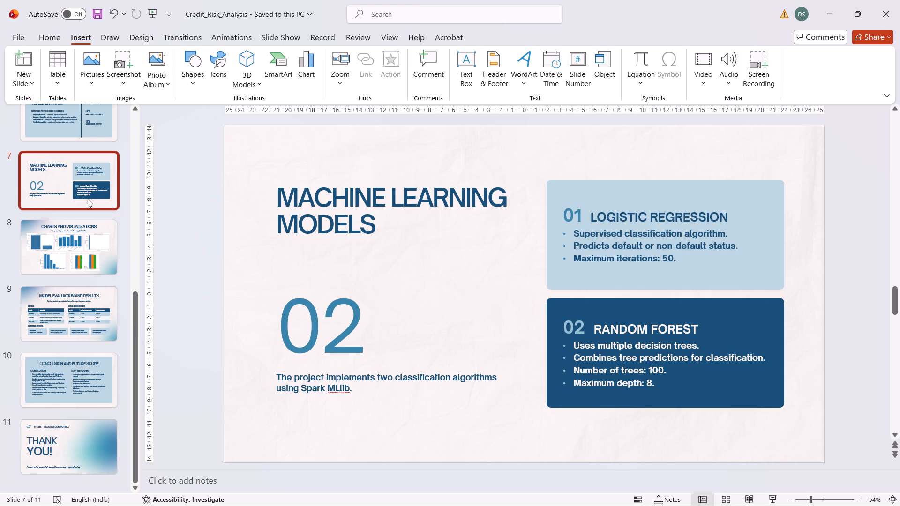
Review the slides from Dataset Description through Model Evaluation and Results, including objectives, methodology and machine learning models.
{"action": "scroll", "coordinate": [88, 199], "scroll_direction": "up", "scroll_amount": 1}
{"action": "left_click", "coordinate": [92, 289]}
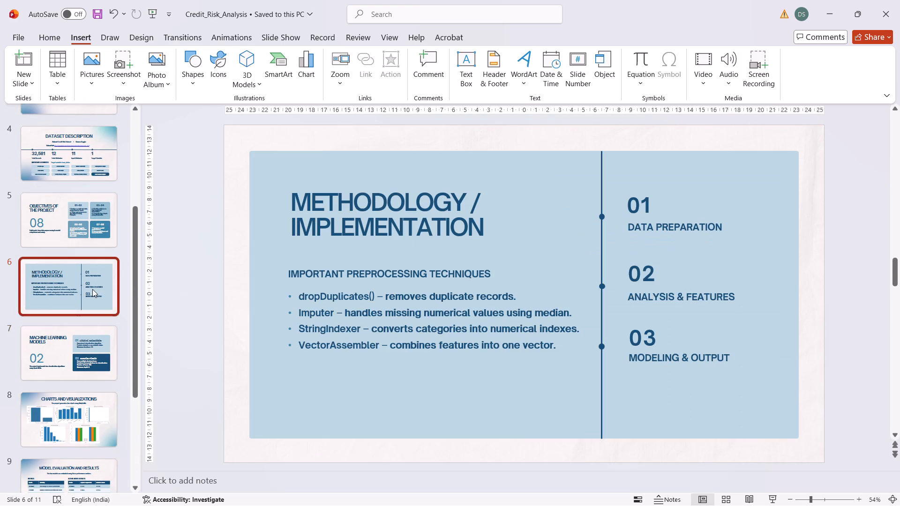
{"action": "left_click", "coordinate": [90, 238]}
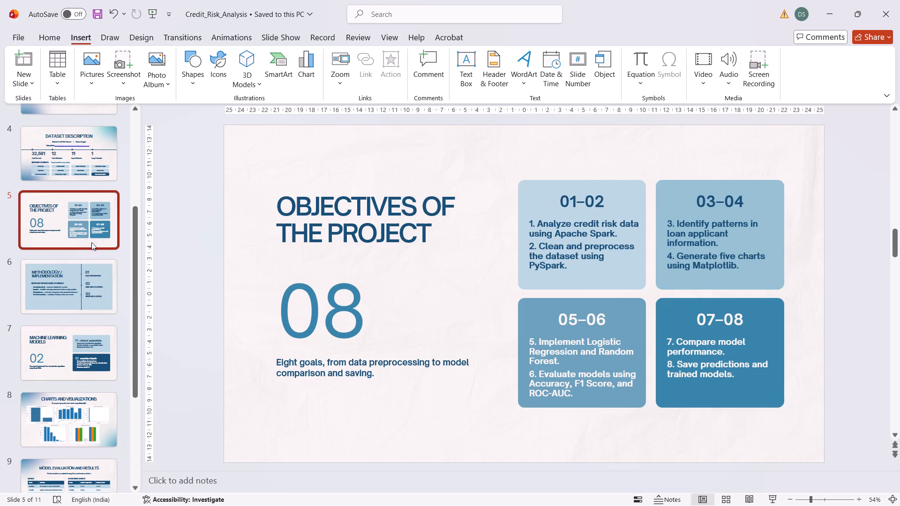
{"action": "left_click", "coordinate": [102, 304]}
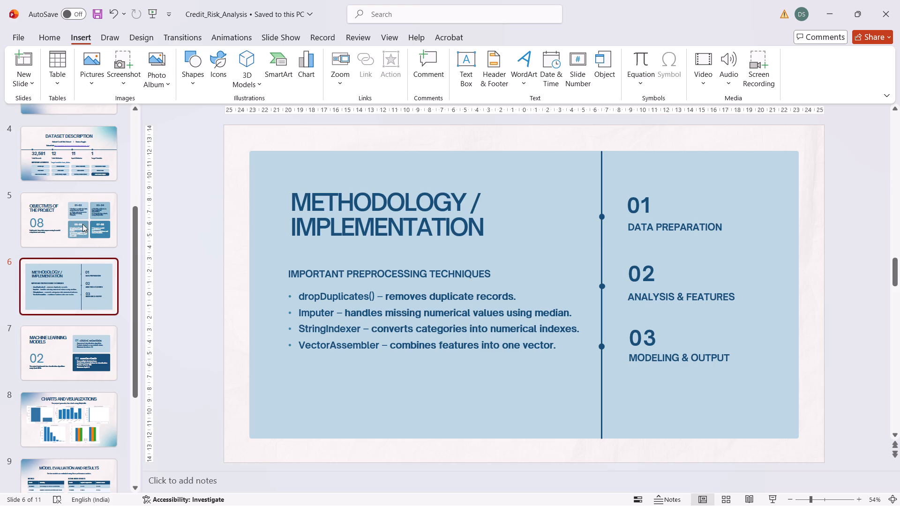
{"action": "left_click", "coordinate": [64, 217]}
{"action": "left_click", "coordinate": [94, 170]}
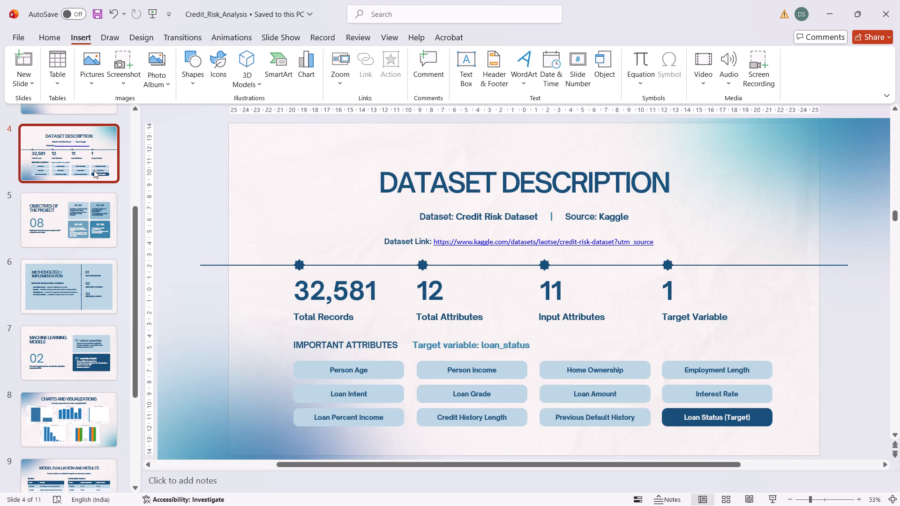
{"action": "scroll", "coordinate": [96, 205], "scroll_direction": "up", "scroll_amount": 1}
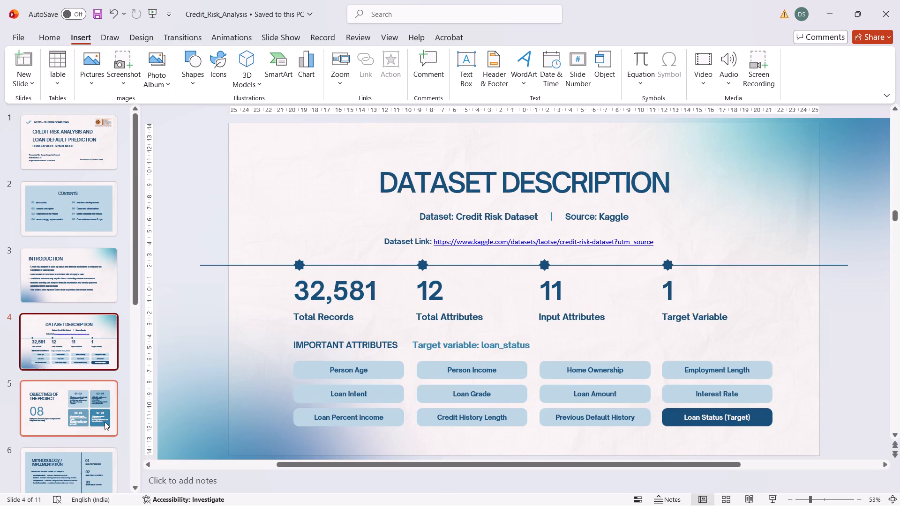
{"action": "left_click", "coordinate": [94, 462]}
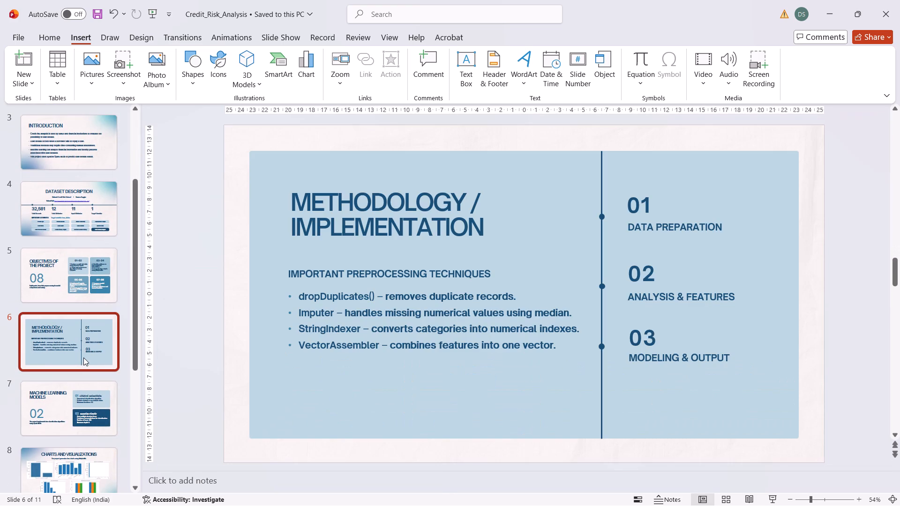
{"action": "left_click", "coordinate": [92, 397]}
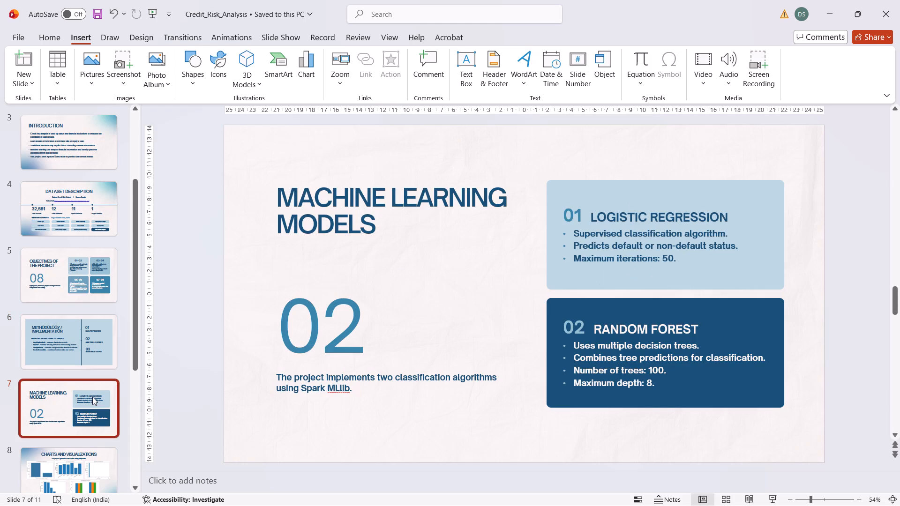
{"action": "scroll", "coordinate": [92, 397], "scroll_direction": "down", "scroll_amount": 1}
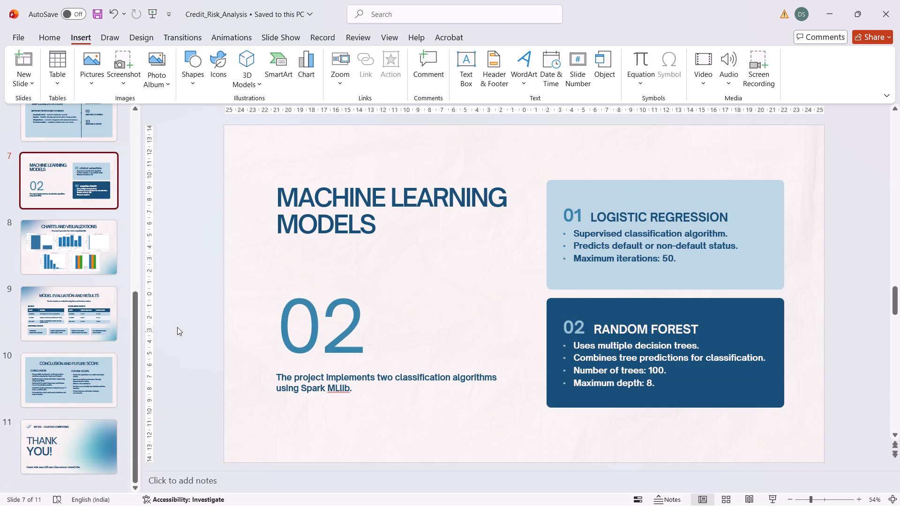
{"action": "left_click", "coordinate": [86, 321]}
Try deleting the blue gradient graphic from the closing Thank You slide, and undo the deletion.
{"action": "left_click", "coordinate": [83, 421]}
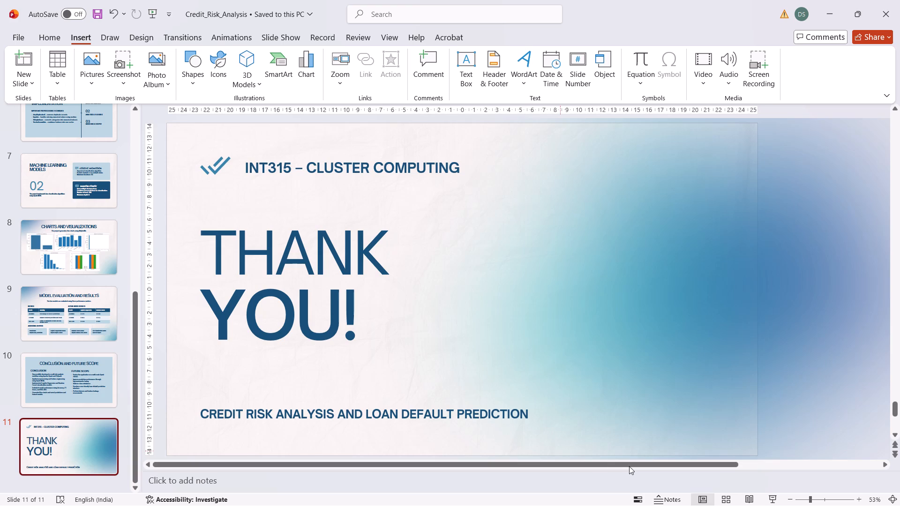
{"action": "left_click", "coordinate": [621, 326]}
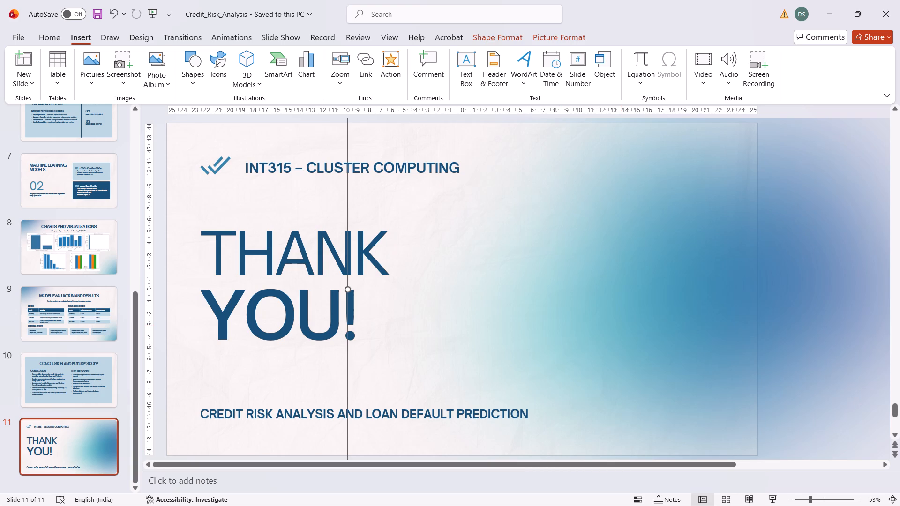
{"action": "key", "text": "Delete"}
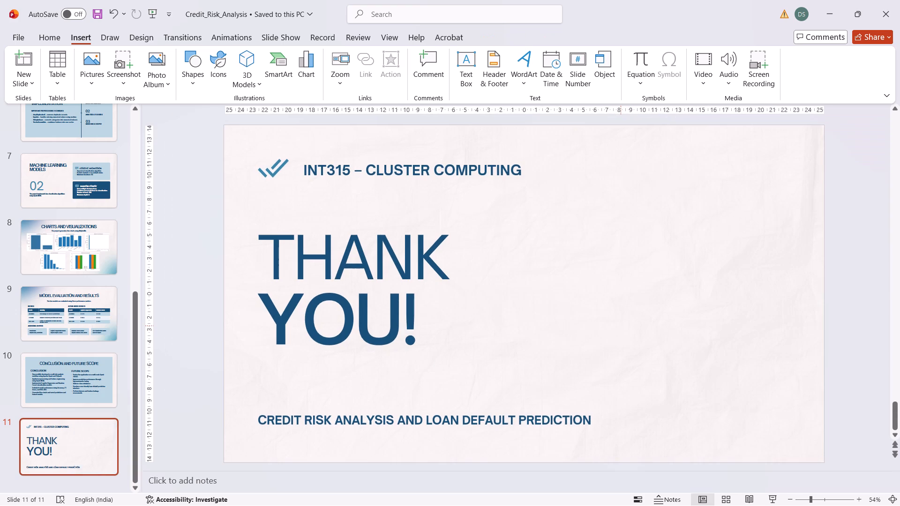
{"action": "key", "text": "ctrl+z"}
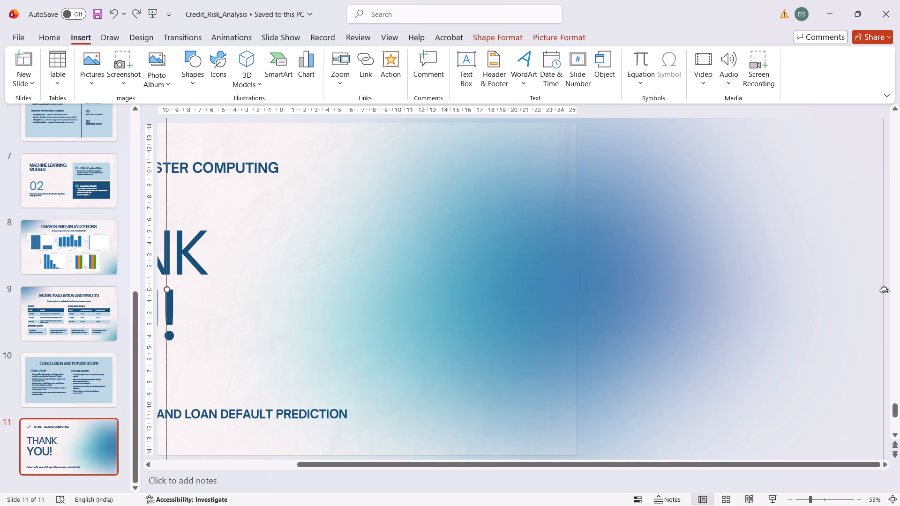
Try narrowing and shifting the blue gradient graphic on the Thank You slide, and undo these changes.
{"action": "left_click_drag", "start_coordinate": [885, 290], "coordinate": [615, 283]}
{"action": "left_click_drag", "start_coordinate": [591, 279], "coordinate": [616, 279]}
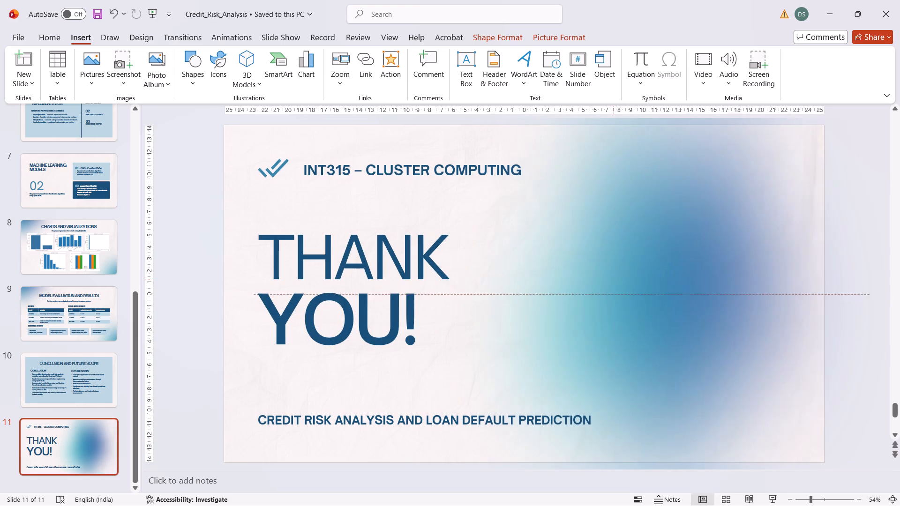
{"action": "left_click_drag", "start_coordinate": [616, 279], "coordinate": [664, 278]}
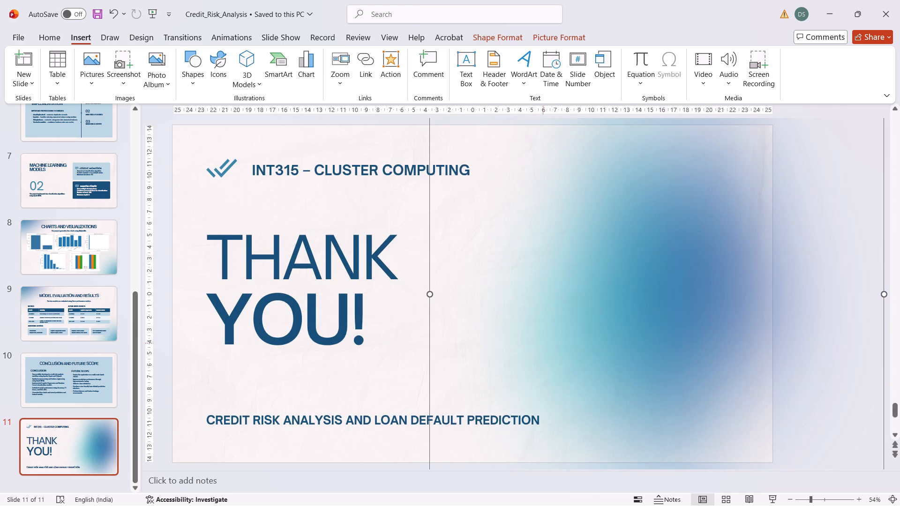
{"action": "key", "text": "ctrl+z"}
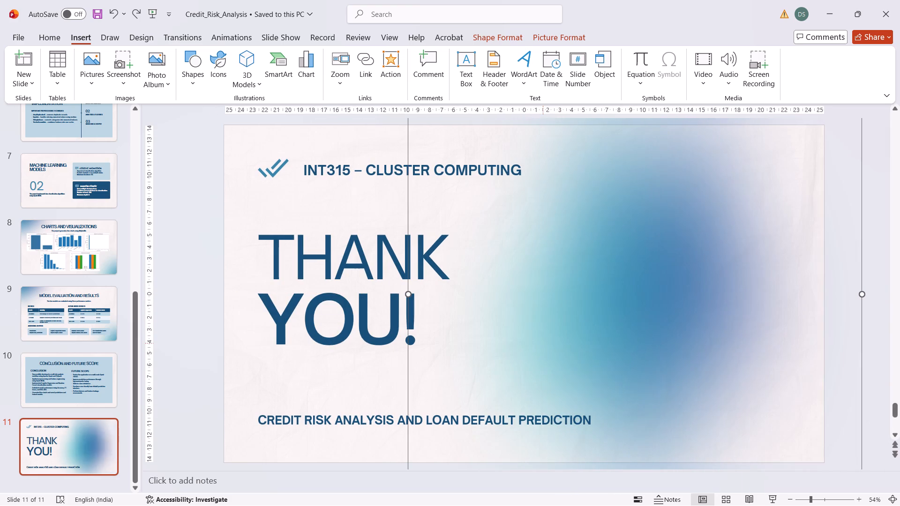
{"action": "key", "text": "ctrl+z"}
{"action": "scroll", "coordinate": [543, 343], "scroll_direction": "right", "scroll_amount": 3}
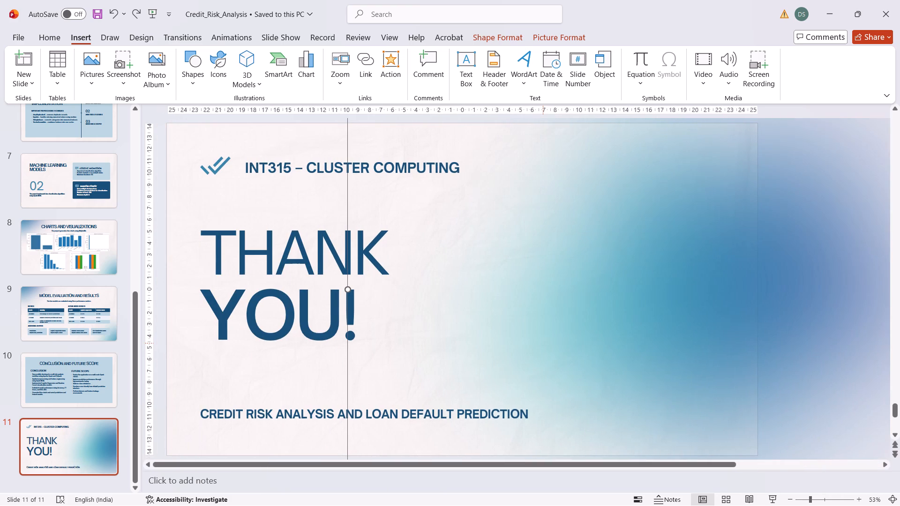